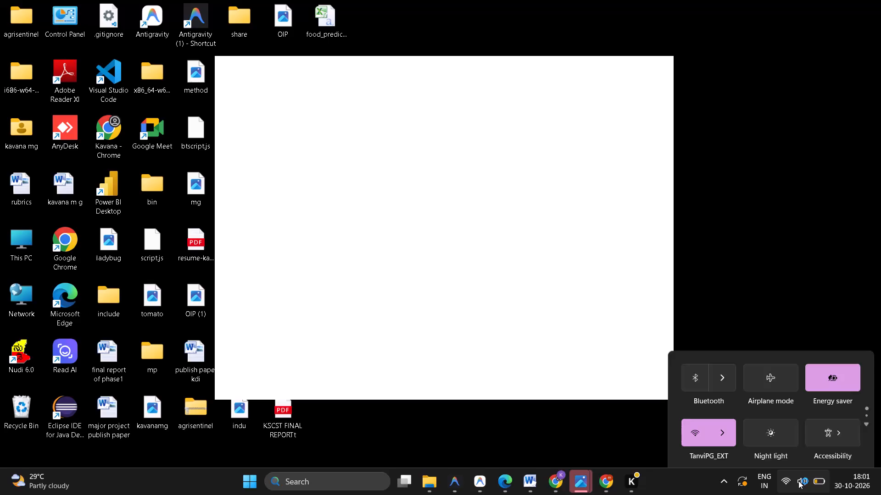
Connect the computer to the vivo Y22 Wi-Fi network, keeping automatic connection enabled.
left_click(720, 314)
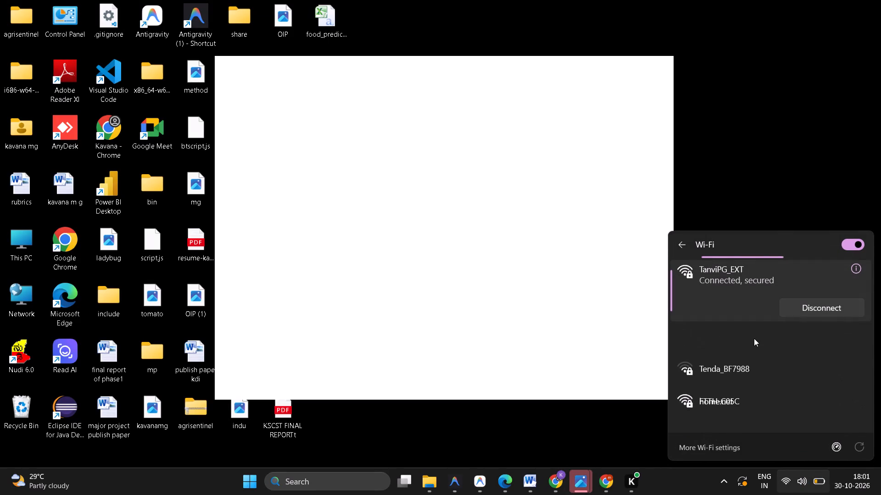
left_click(761, 337)
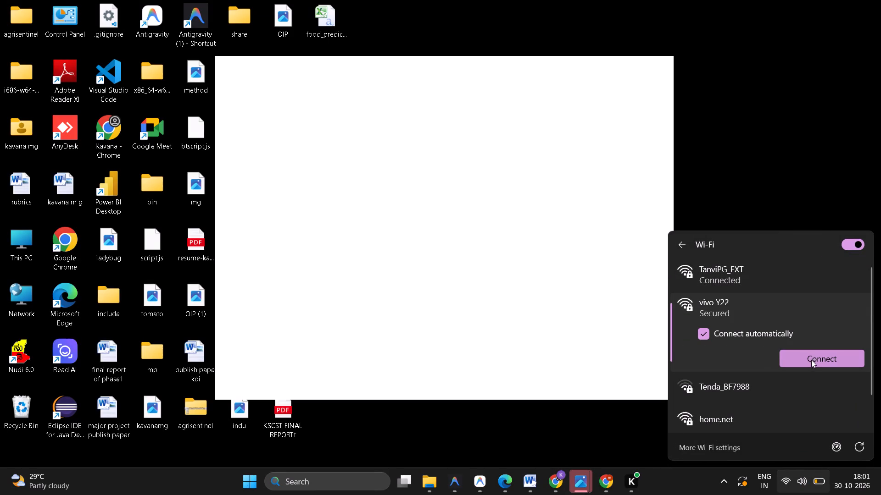
left_click(811, 361)
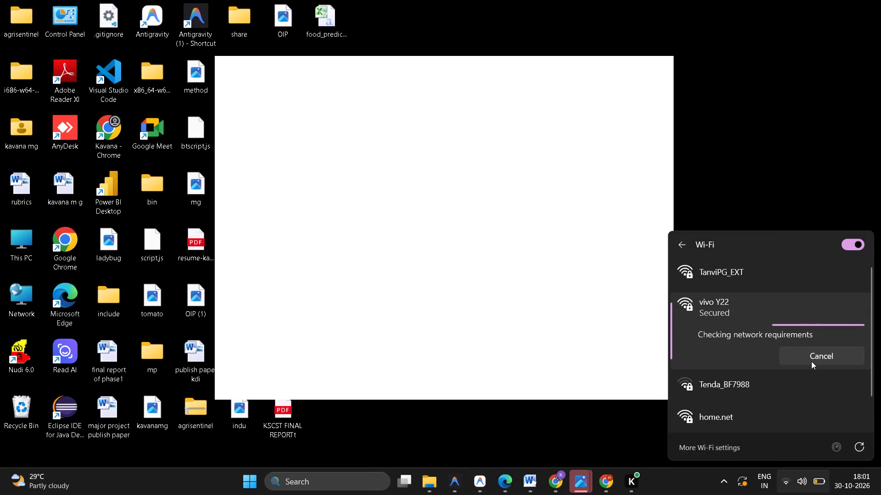
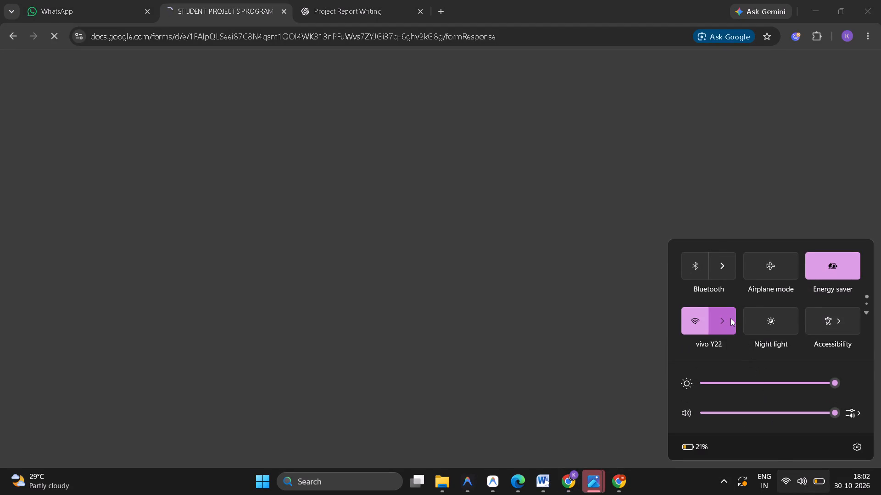
Connect the computer to the TanviPG_EXT Wi-Fi network, leaving automatic connection disabled.
left_click(735, 337)
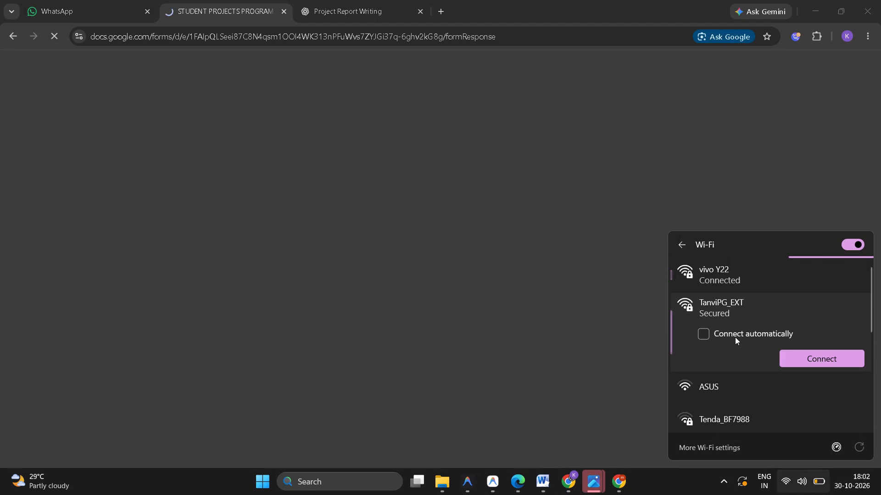
left_click(799, 359)
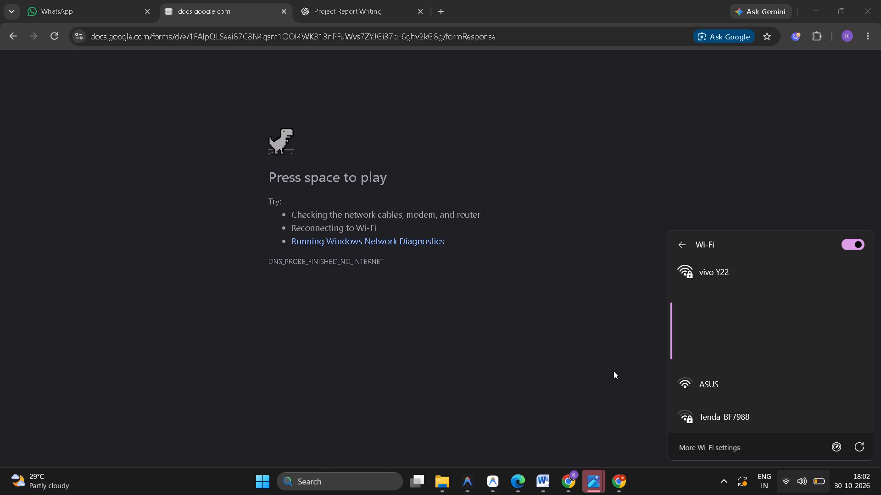
left_click(502, 246)
Reload the Student Projects Programme Google Form page in the browser.
left_click(50, 42)
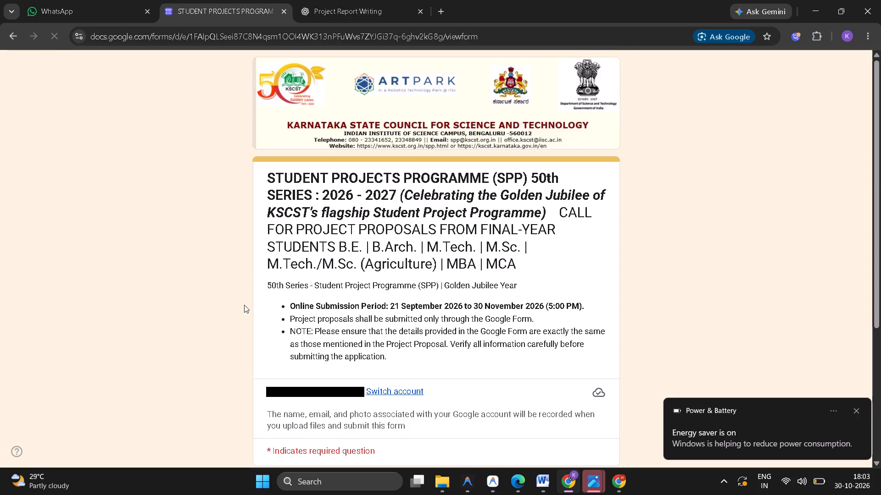
Advance through the form's introduction, proposal format link, Part-A General Information and agriculture sub-theme pages to the Institution Details page.
scroll(244, 305, "down", 10)
left_click(276, 355)
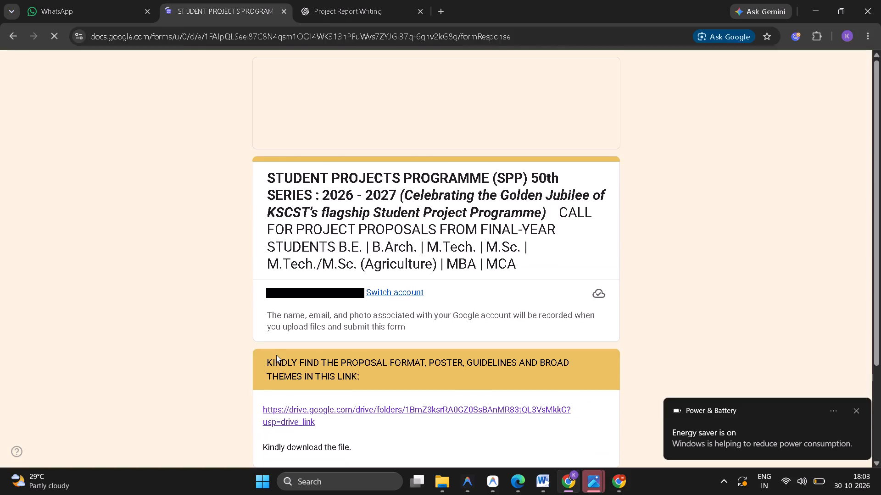
scroll(276, 355, "down", 9)
left_click(327, 362)
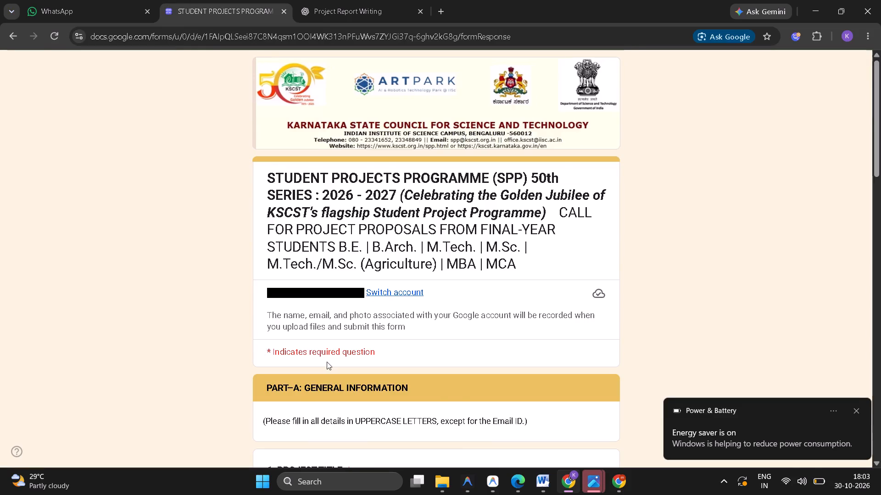
scroll(327, 362, "down", 17)
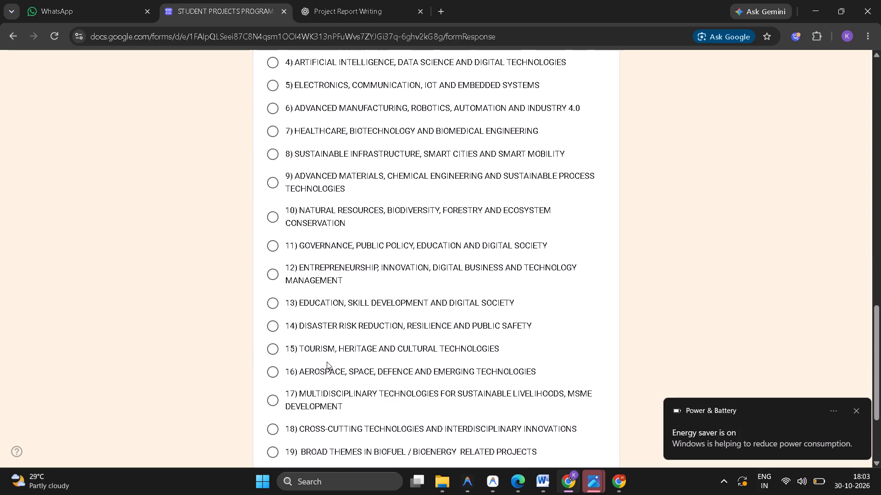
left_click(327, 362)
scroll(327, 362, "down", 5)
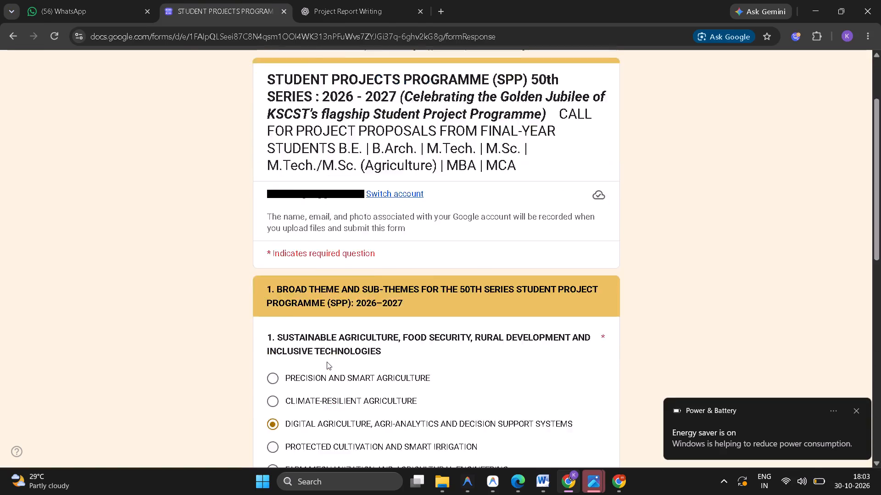
scroll(327, 362, "down", 3)
left_click(331, 367)
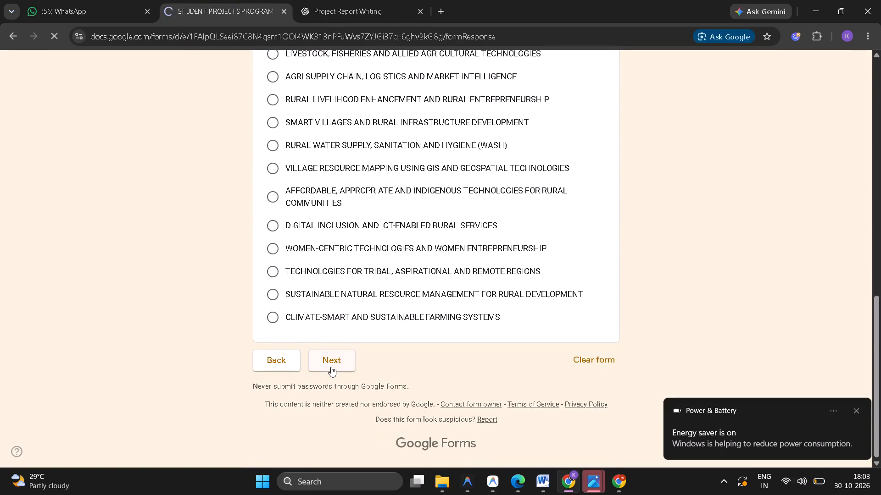
Advance past the institution, course and department, affiliated university, and district and address pages to the project guide details.
scroll(361, 305, "down", 4)
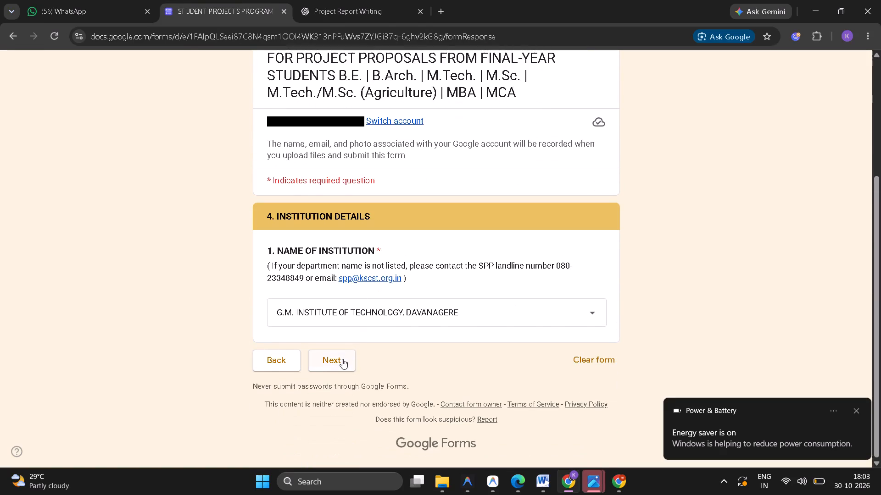
left_click(339, 360)
scroll(339, 360, "down", 3)
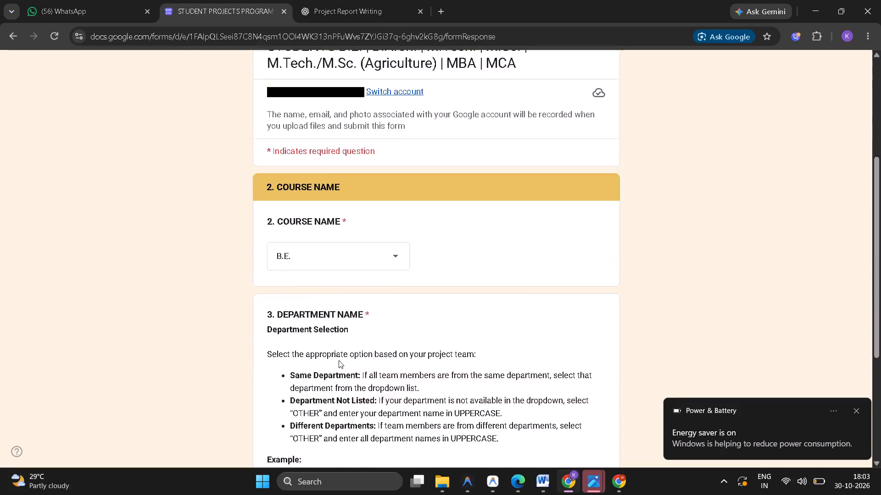
scroll(339, 360, "down", 2)
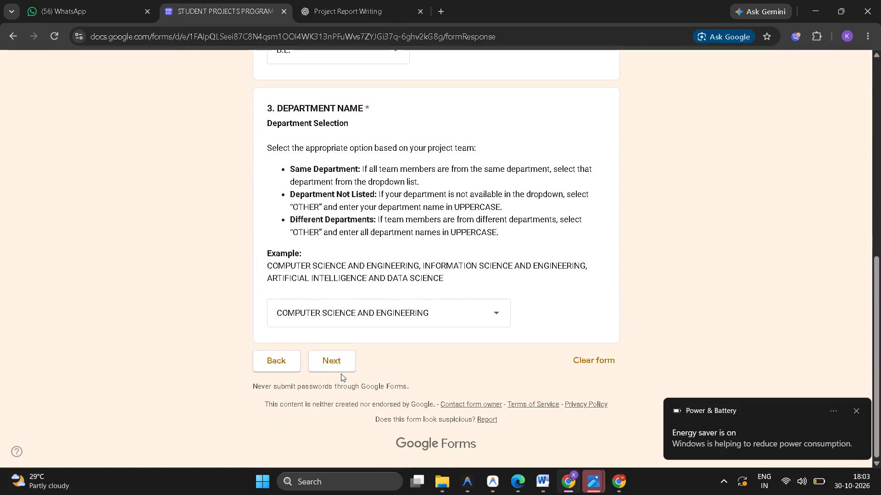
left_click(341, 374)
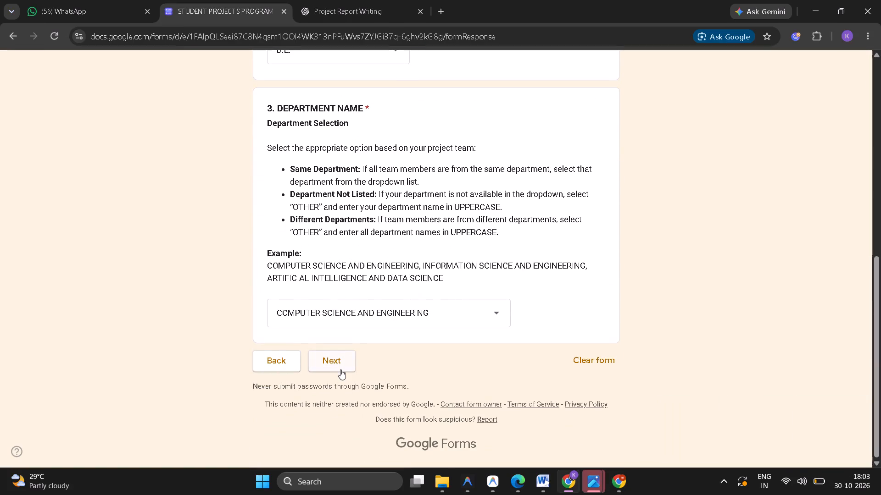
left_click(339, 363)
scroll(339, 363, "down", 7)
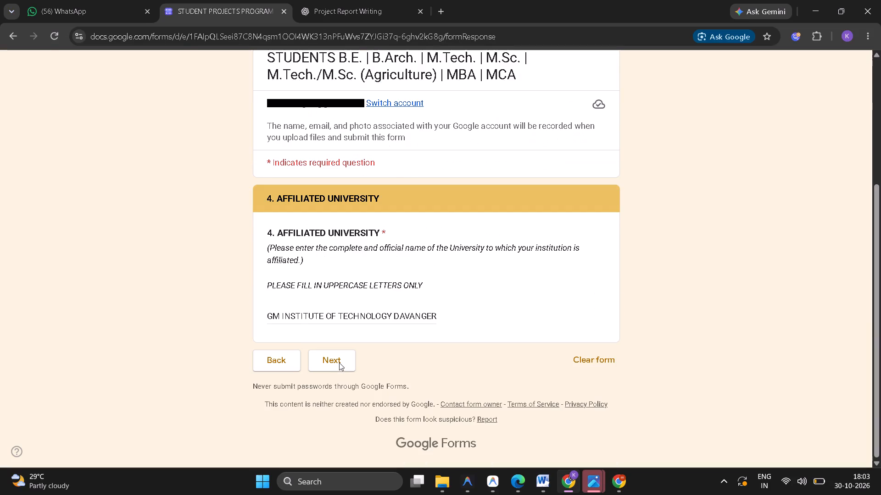
left_click(339, 363)
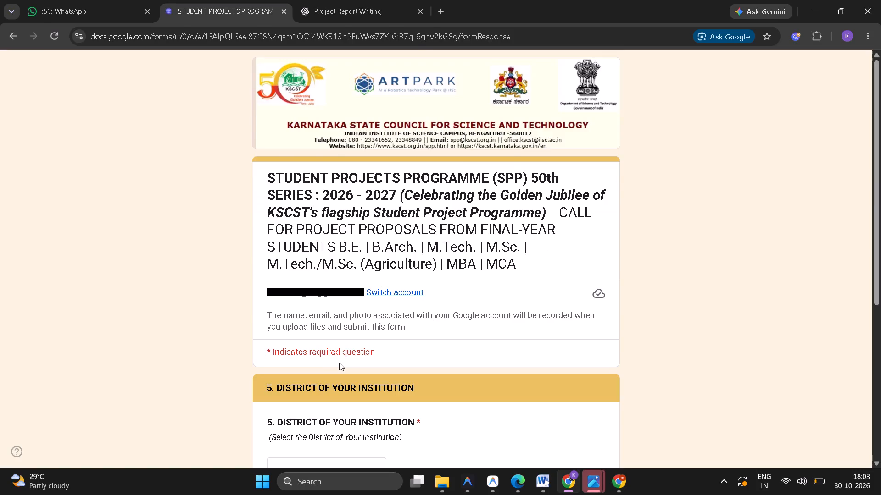
scroll(339, 363, "down", 8)
left_click(339, 363)
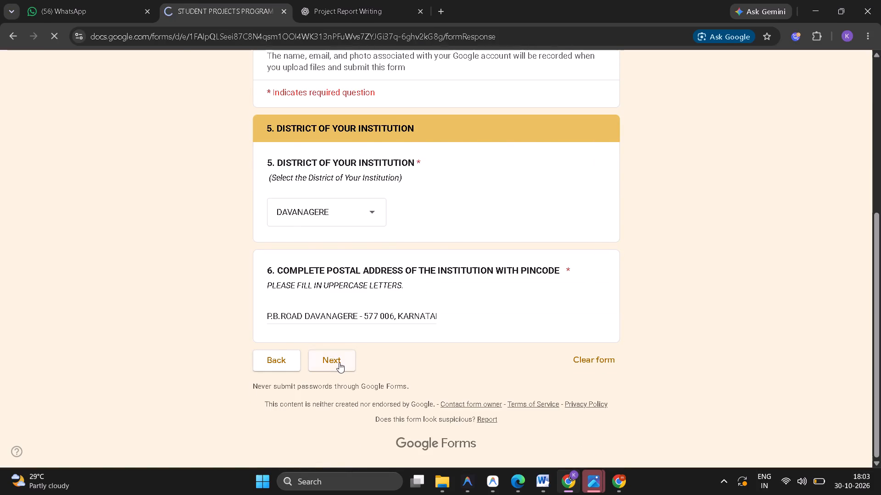
Check the project guide and co-guide fields and continue to the following form page.
scroll(339, 363, "down", 9)
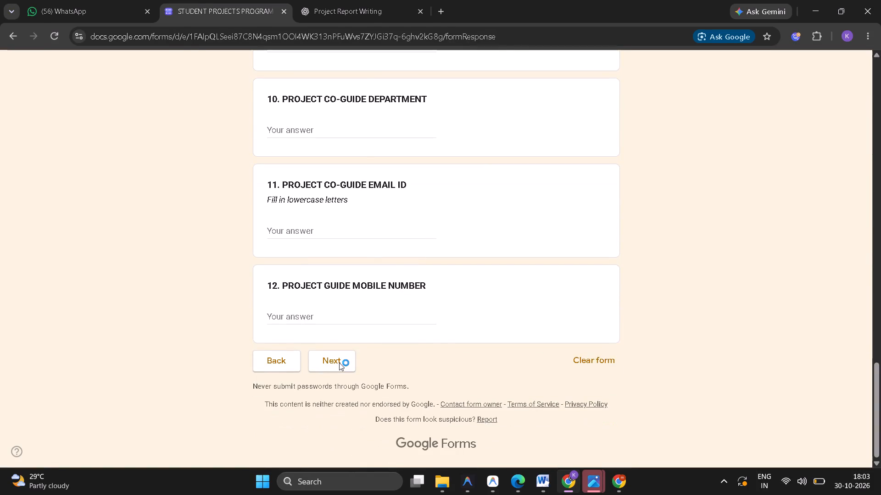
scroll(375, 214, "up", 7)
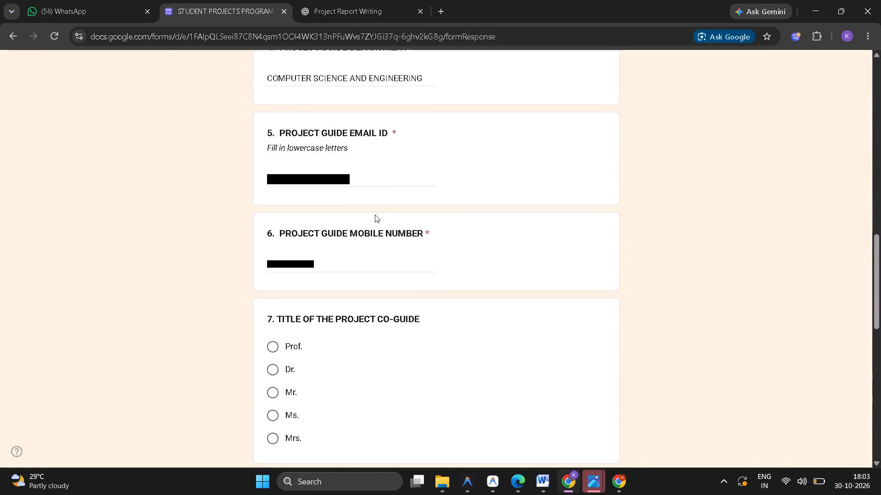
scroll(375, 214, "down", 11)
left_click(320, 359)
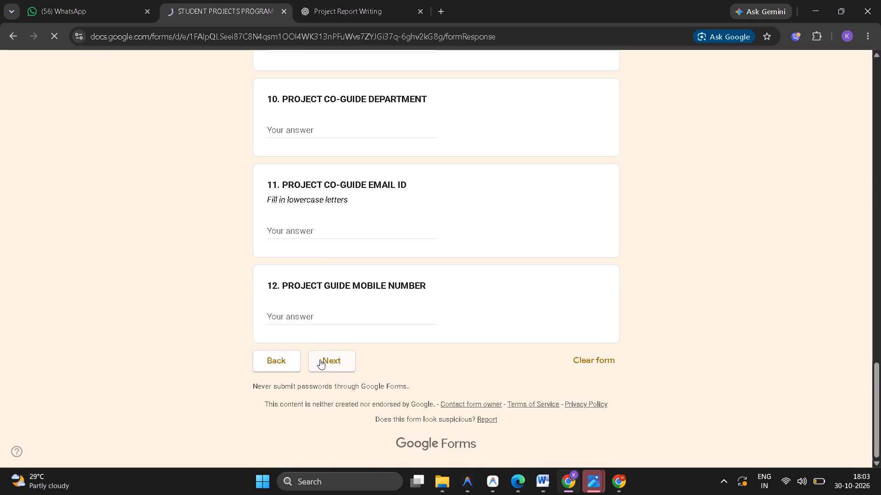
Go through the student details page, from Student 1's branch to Student 4's email ID, and continue to the following form page.
scroll(320, 359, "down", 10)
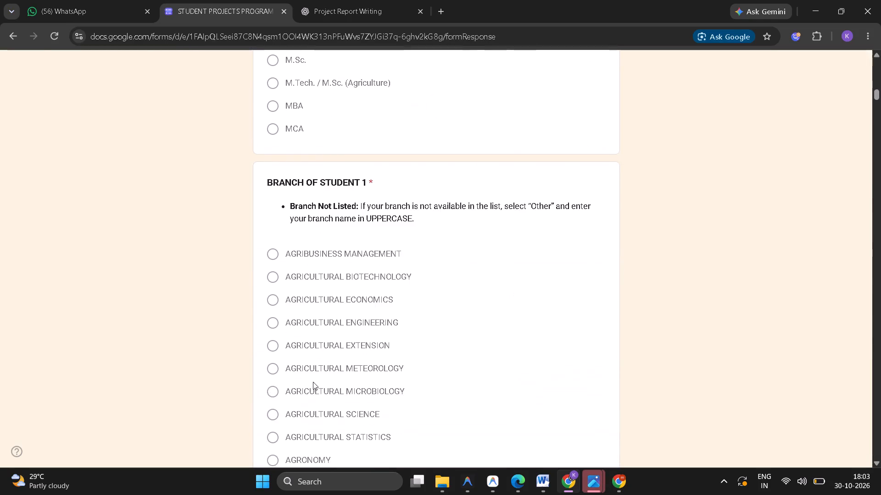
scroll(303, 418, "down", 12)
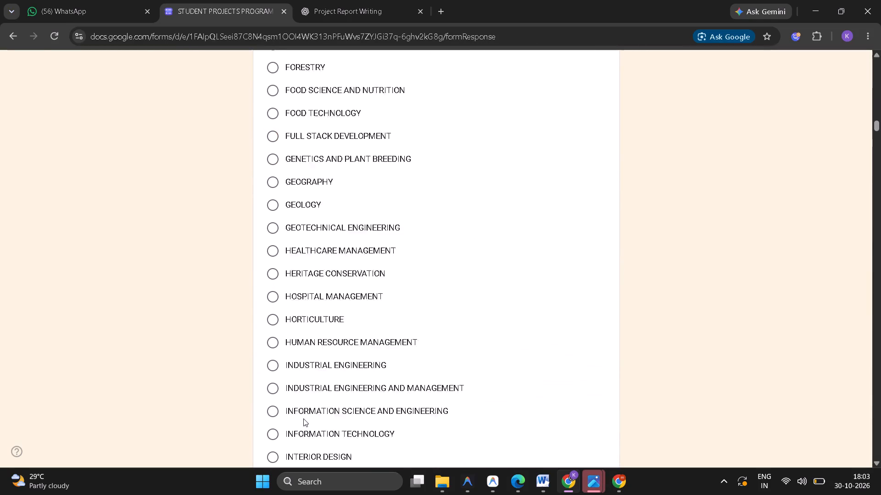
scroll(303, 418, "down", 12)
scroll(303, 418, "down", 14)
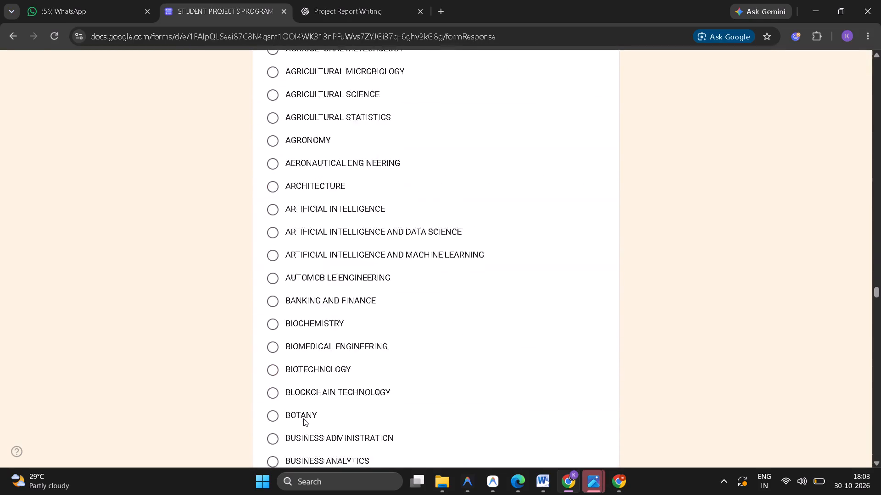
scroll(303, 418, "down", 17)
scroll(303, 418, "down", 15)
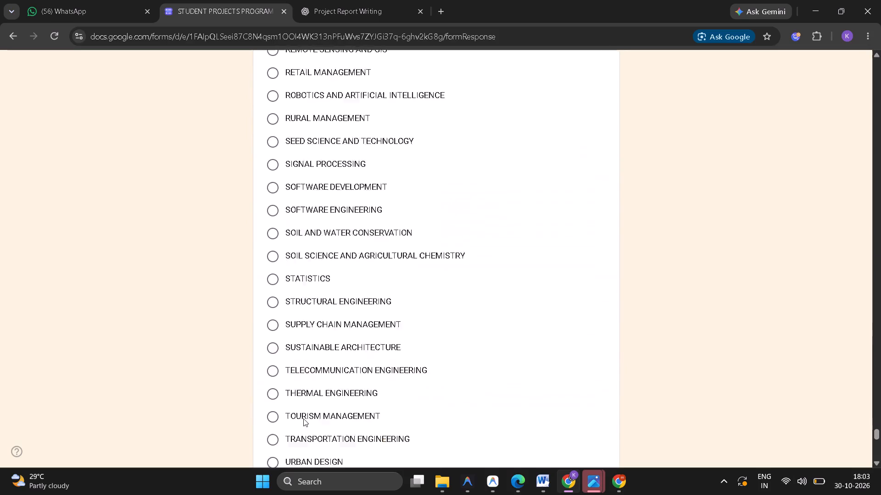
scroll(303, 418, "down", 15)
left_click(335, 359)
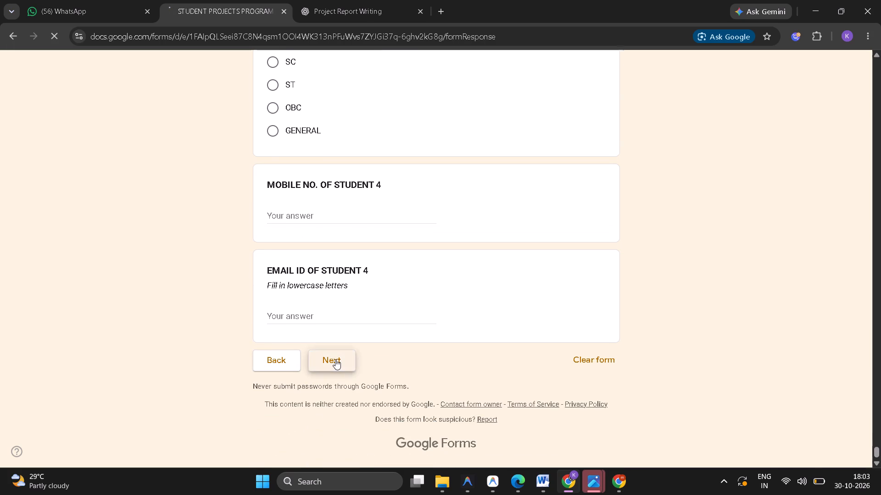
Advance past the SPP coordinator details and the project details page ending in 16. Relevance to reach the Work Plan section.
scroll(335, 359, "down", 7)
scroll(335, 359, "up", 5)
scroll(335, 359, "down", 9)
left_click(335, 359)
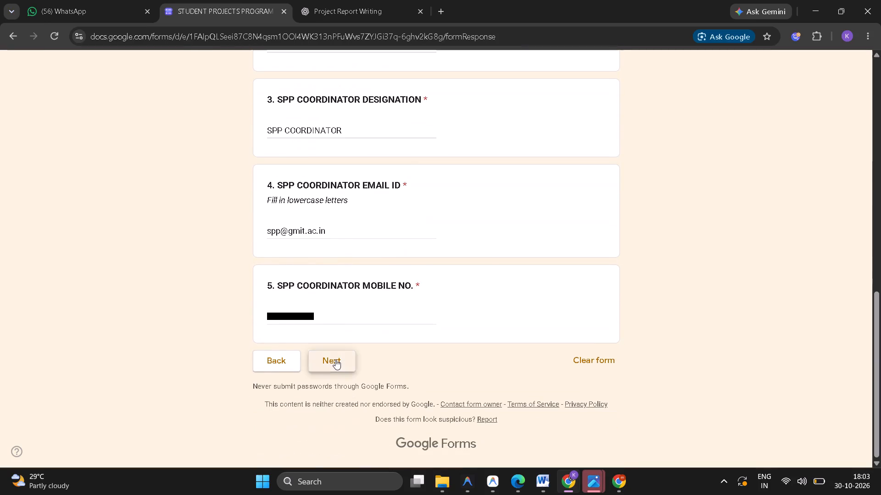
scroll(335, 359, "down", 17)
scroll(335, 359, "down", 9)
scroll(335, 359, "down", 15)
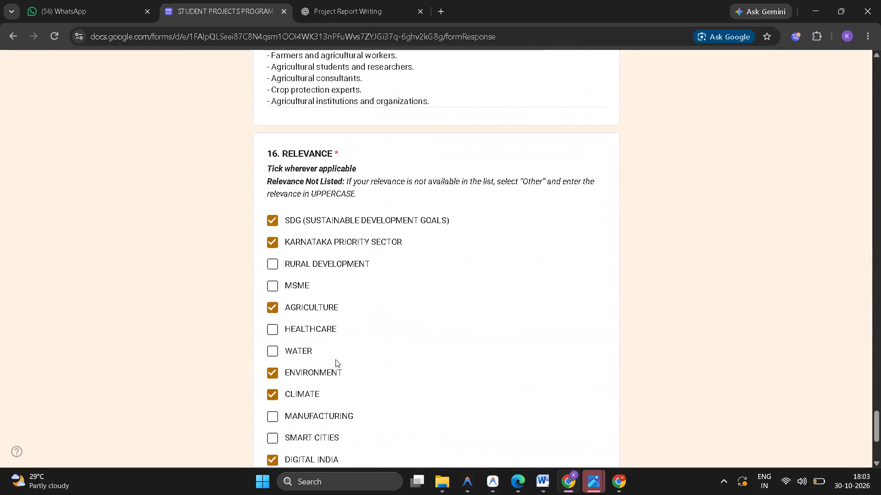
left_click(329, 359)
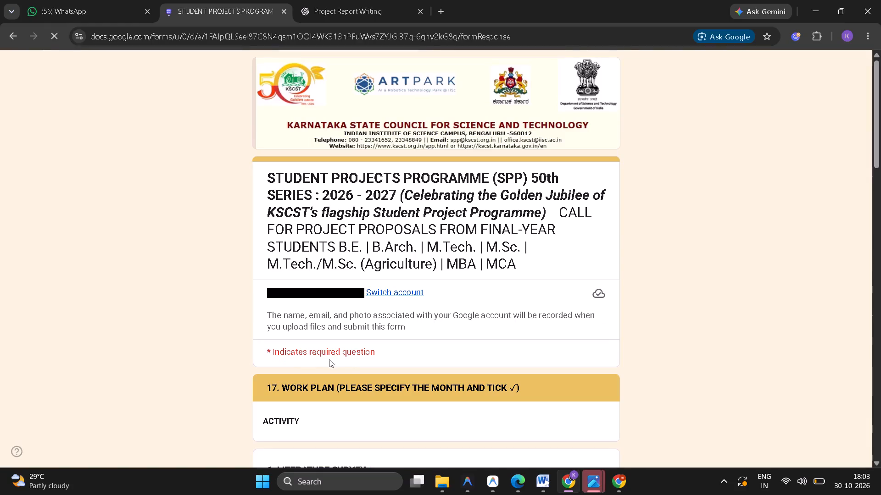
Advance past the 17. Work Plan and 18. Facilities Available pages to the 20. Budget Estimate section.
scroll(329, 359, "down", 16)
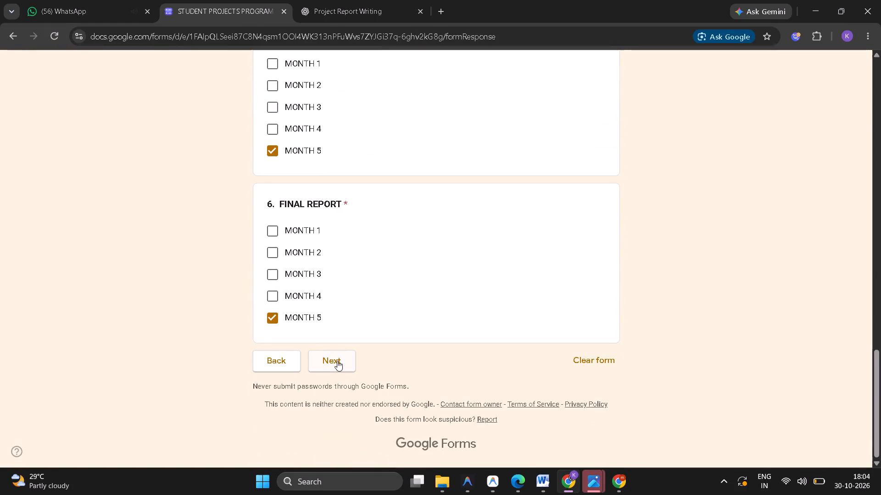
scroll(337, 361, "down", 1)
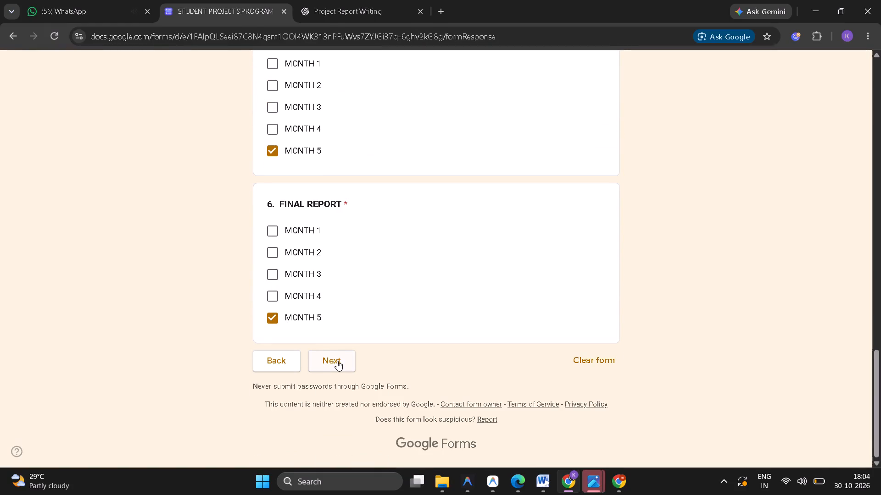
scroll(337, 361, "down", 1)
left_click(337, 361)
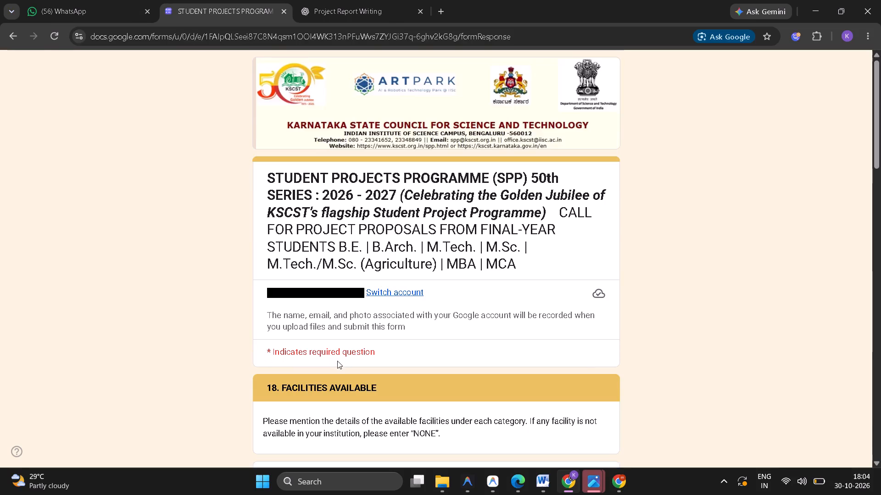
scroll(337, 361, "down", 13)
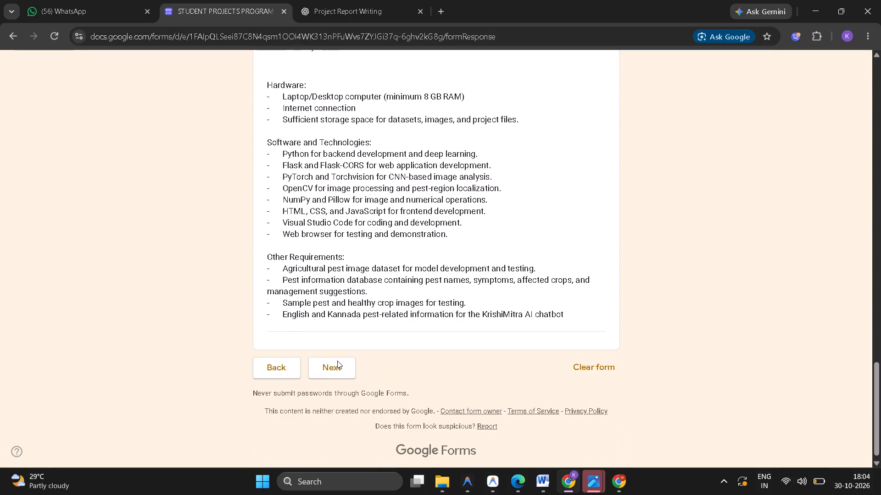
left_click(328, 369)
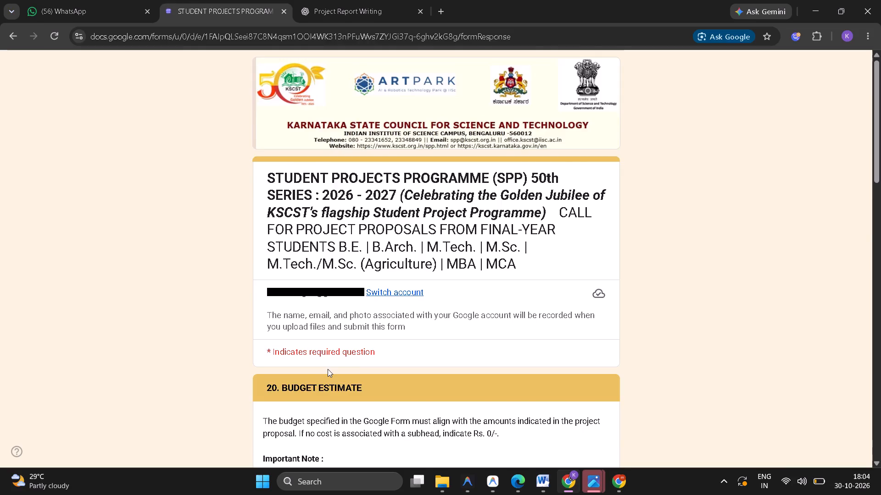
Advance past the budget estimate and references pages to section 22, Upload the Following Documents (PDF).
scroll(328, 369, "down", 16)
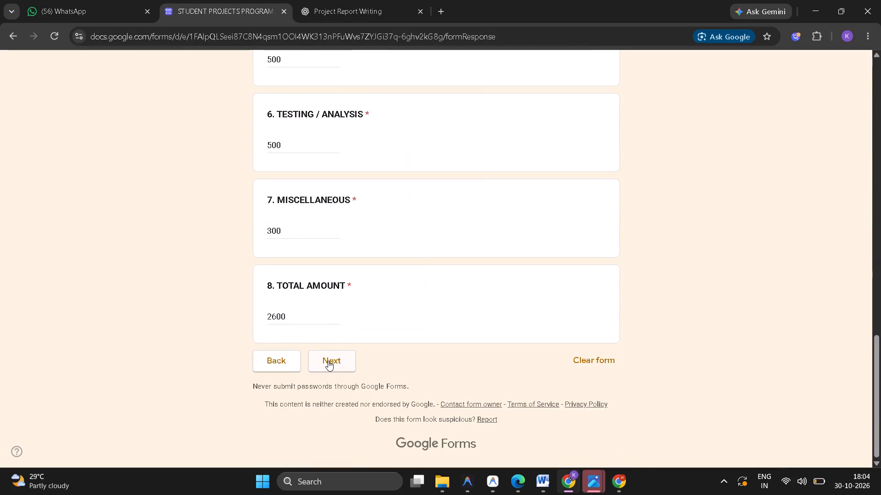
left_click(333, 357)
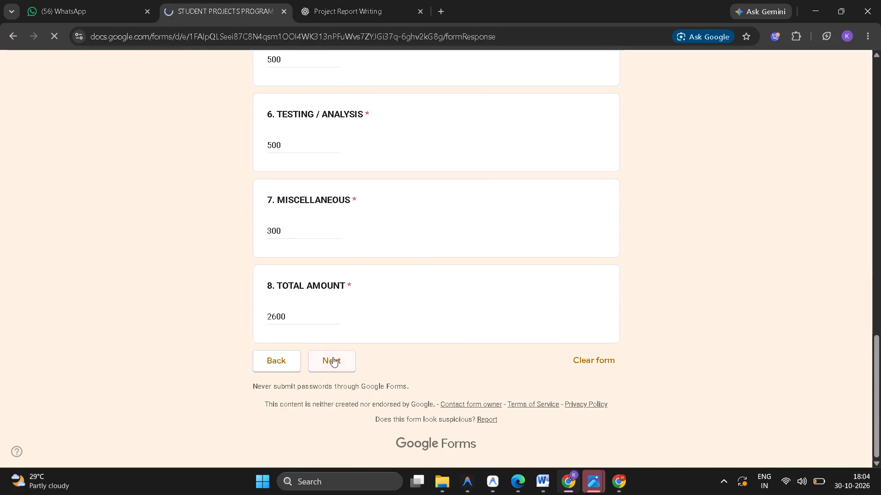
scroll(333, 357, "down", 19)
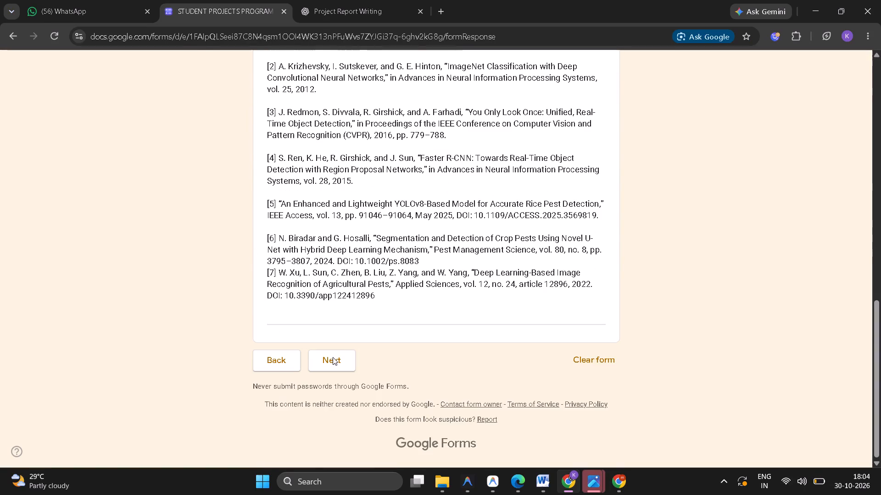
left_click(330, 368)
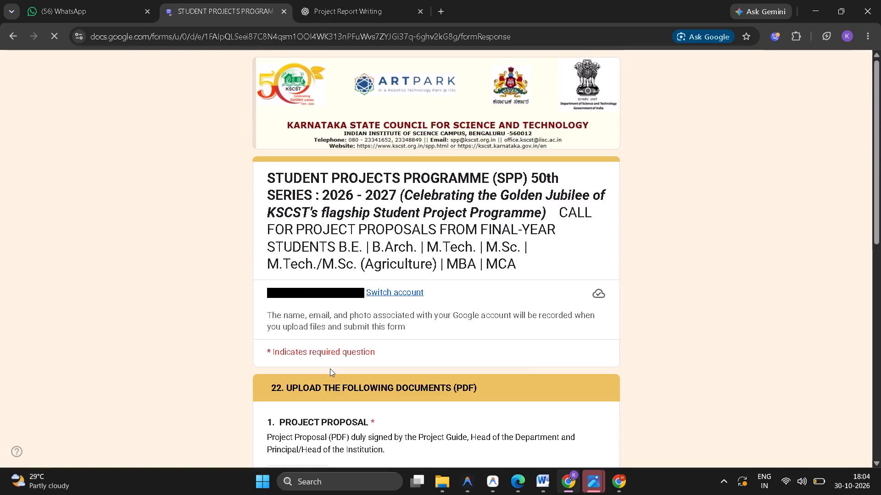
Look over the upload requirements for the Project Proposal and the Declaration & Endorsement PDFs.
scroll(330, 368, "down", 9)
scroll(356, 275, "up", 7)
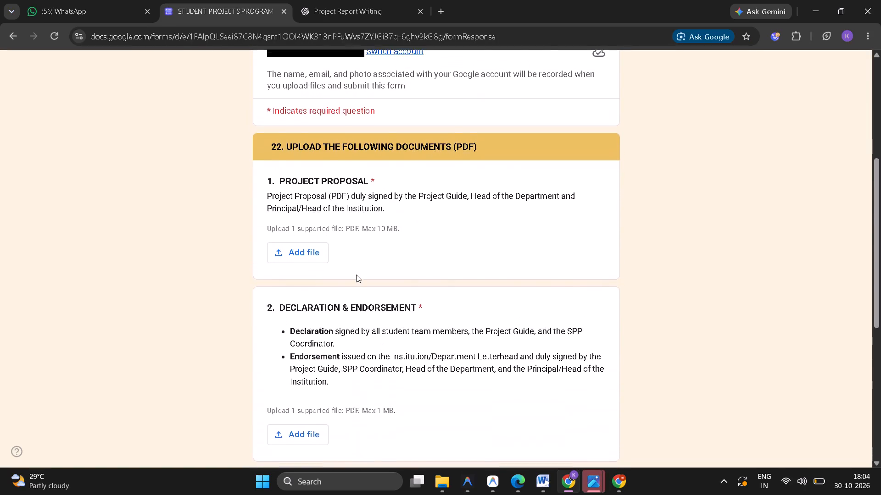
scroll(356, 275, "up", 2)
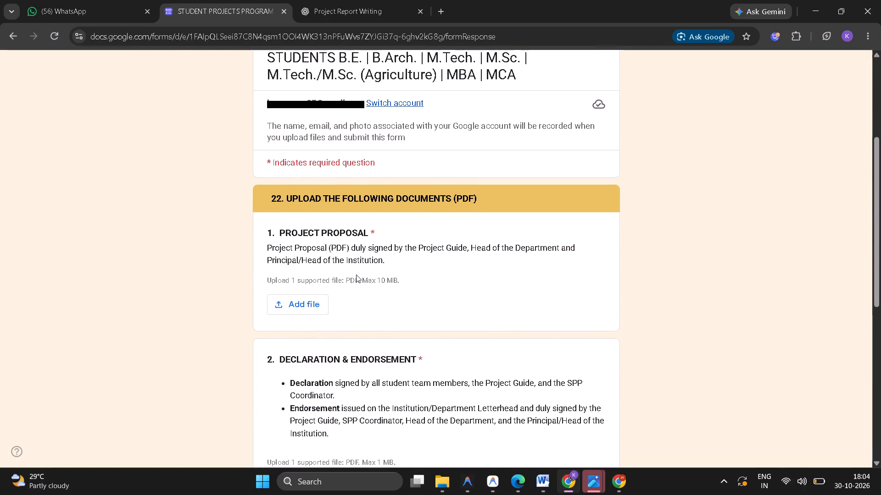
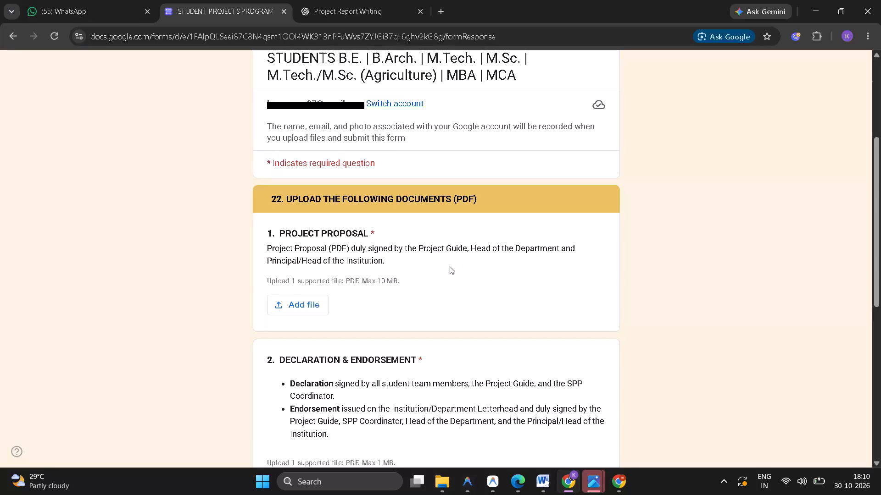
Review the section 22 upload requirements, from the Project Proposal and Declaration & Endorsement through the processing fee details and other supporting documents.
scroll(450, 266, "down", 1)
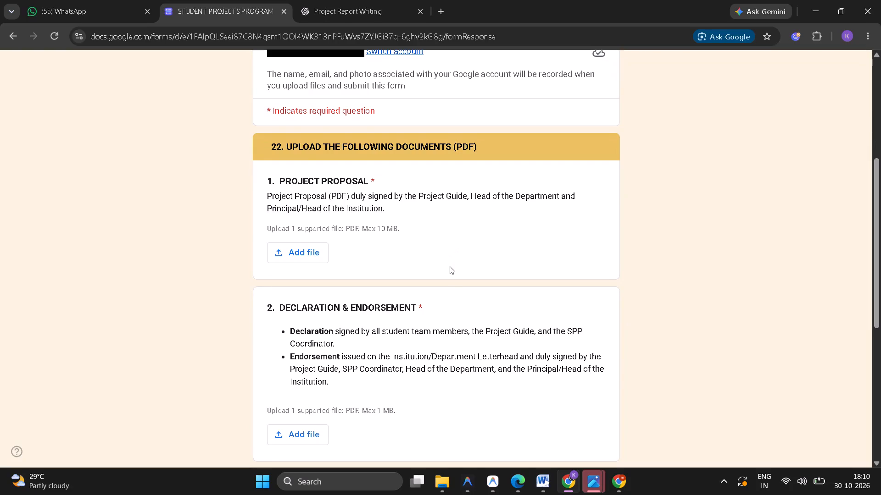
scroll(450, 266, "down", 1)
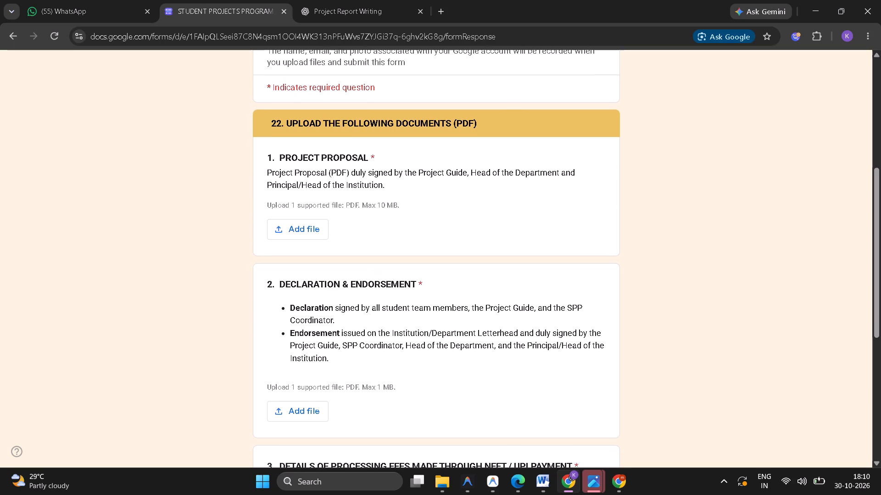
scroll(377, 321, "down", 1)
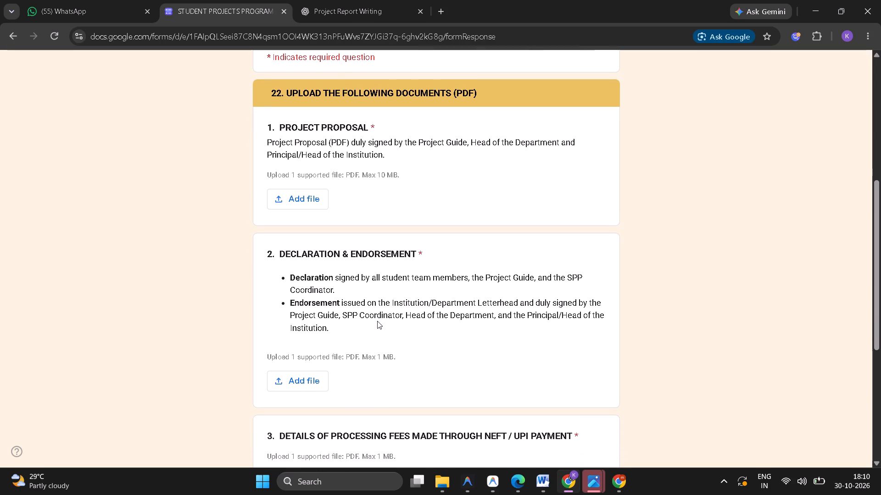
scroll(377, 321, "down", 2)
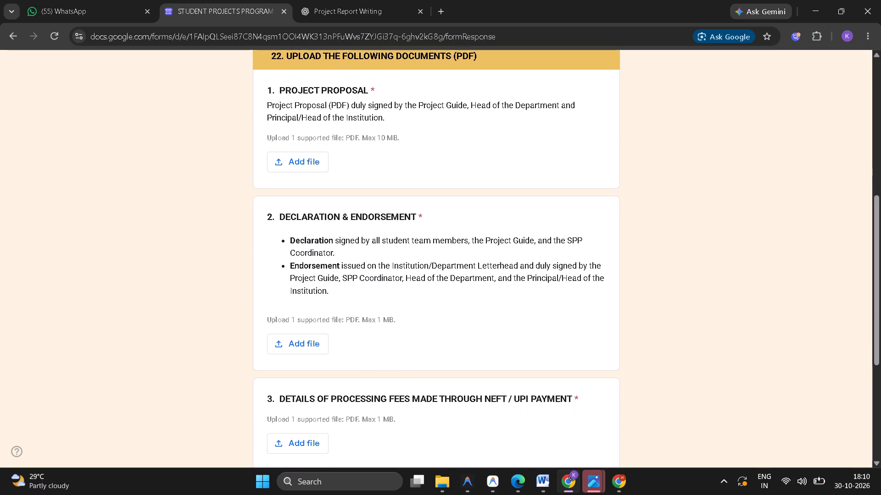
scroll(377, 321, "down", 2)
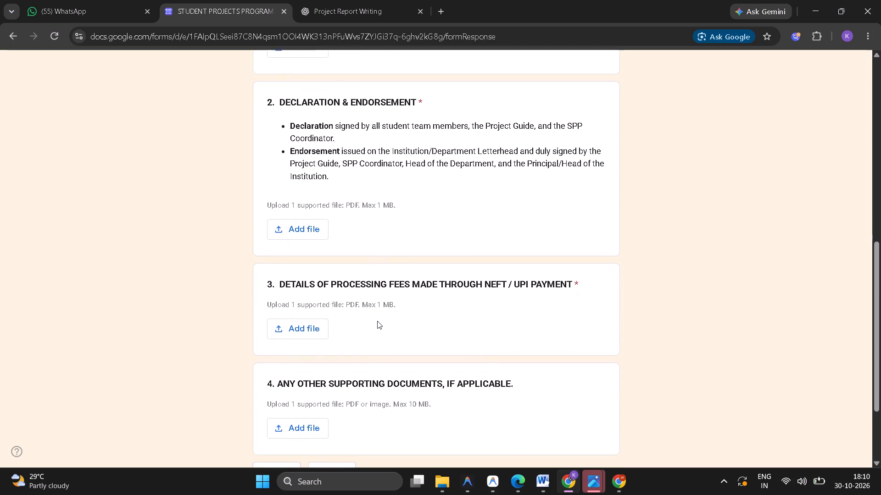
scroll(377, 321, "down", 2)
scroll(377, 321, "up", 1)
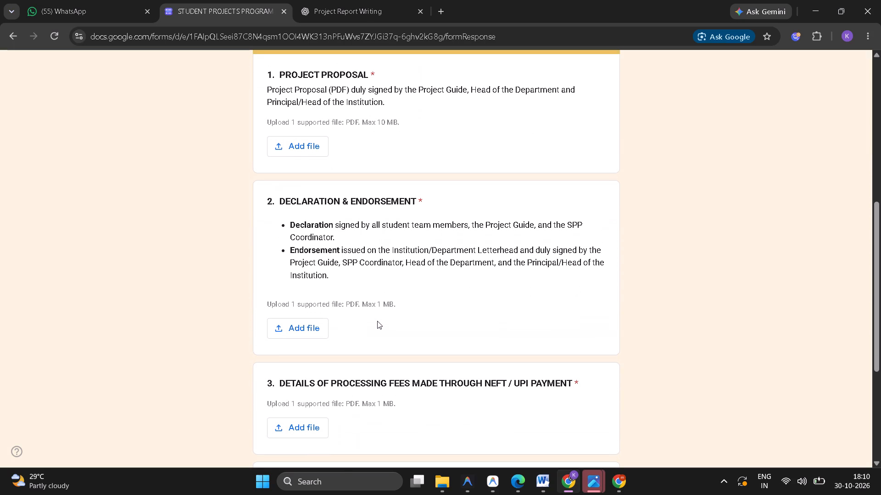
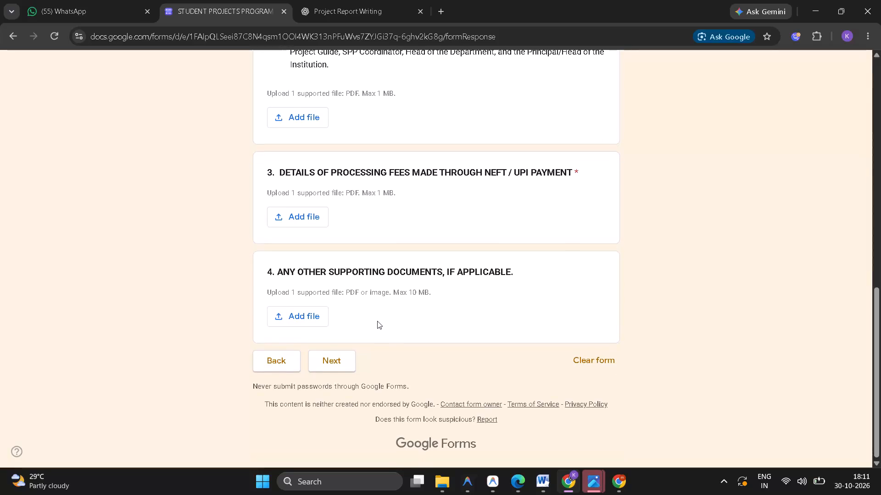
Recheck the section 22 upload requirements, focusing on the Project Proposal and the Declaration & Endorsement.
scroll(377, 321, "up", 1)
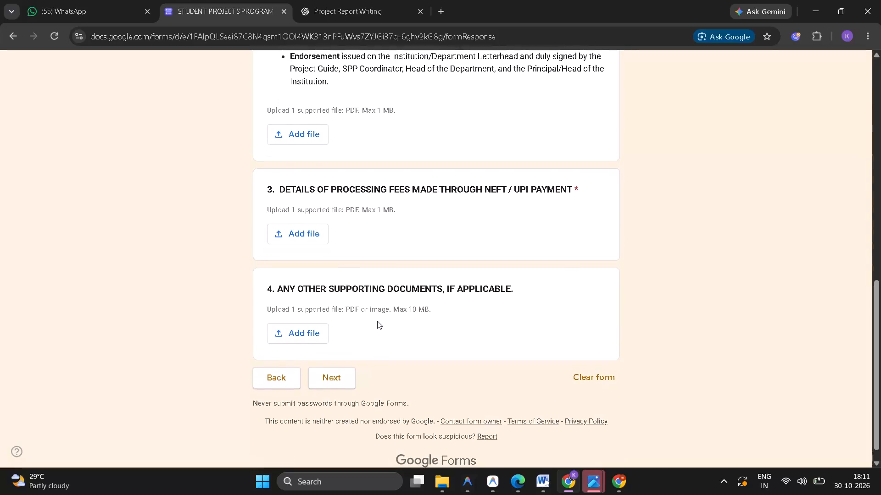
scroll(377, 321, "up", 5)
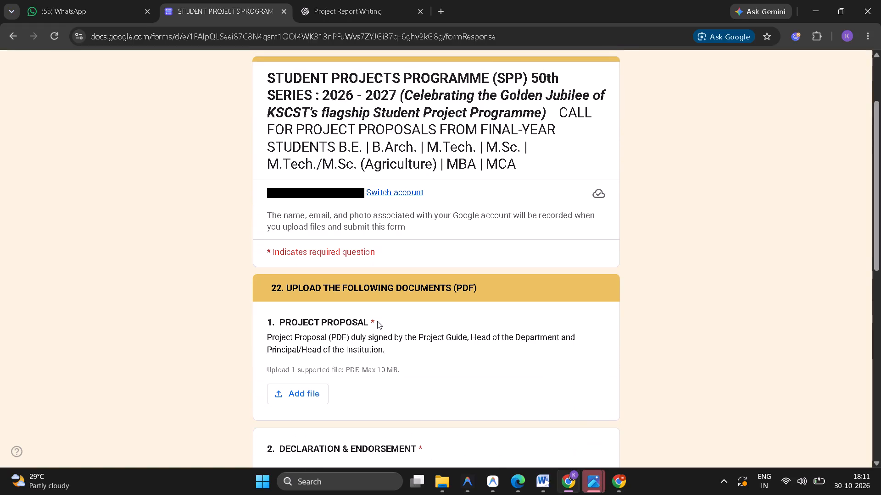
scroll(377, 321, "up", 1)
scroll(359, 384, "down", 4)
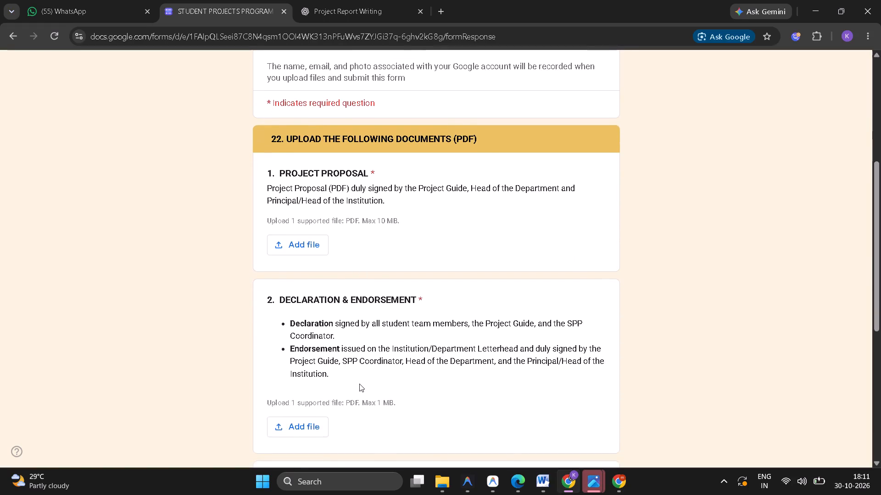
scroll(359, 384, "down", 1)
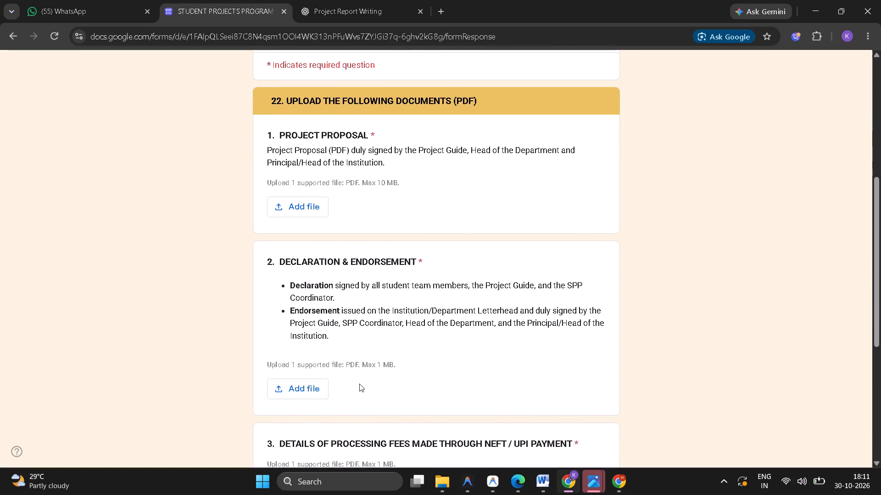
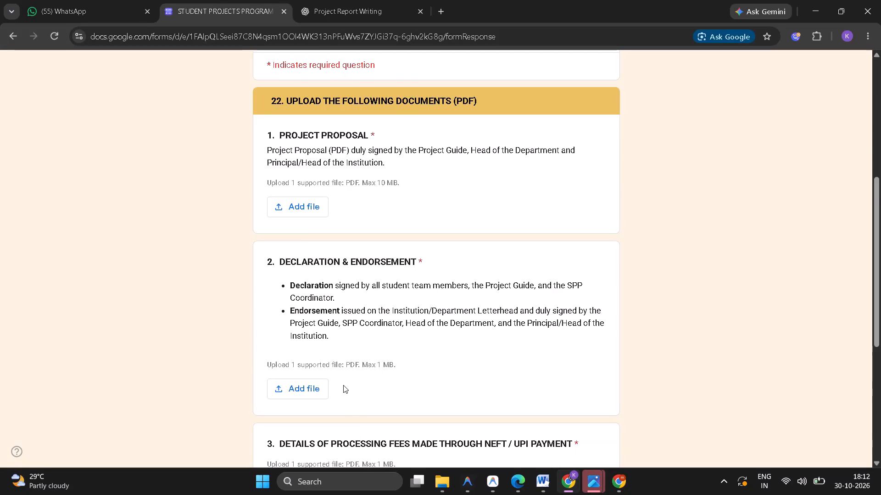
Review all four upload items in section 22, from the Project Proposal to the optional supporting documents.
scroll(343, 385, "left", 2)
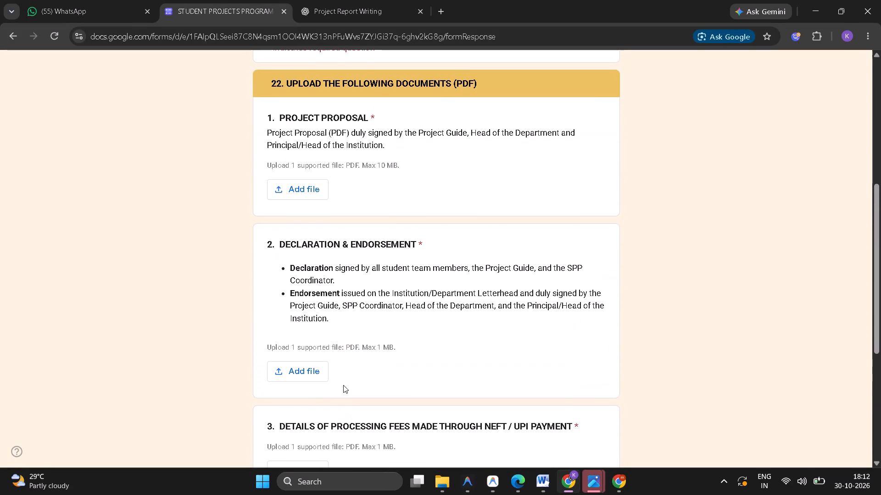
scroll(343, 385, "left", 1)
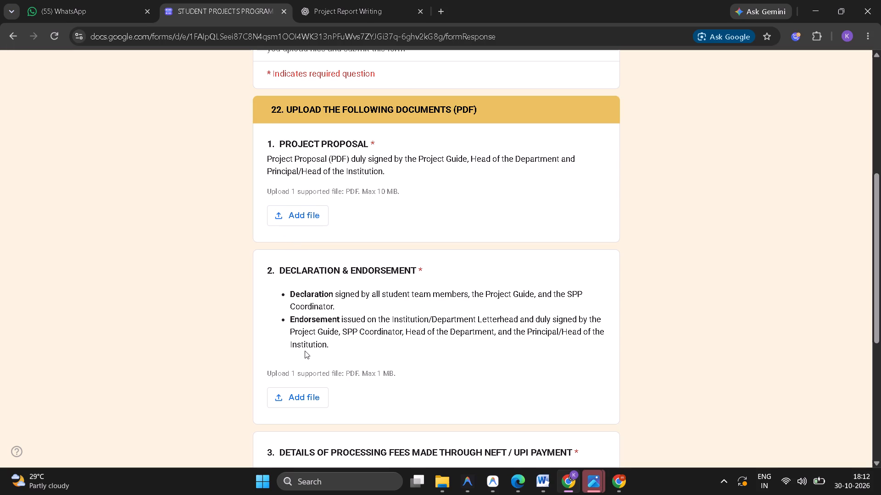
scroll(305, 351, "down", 1)
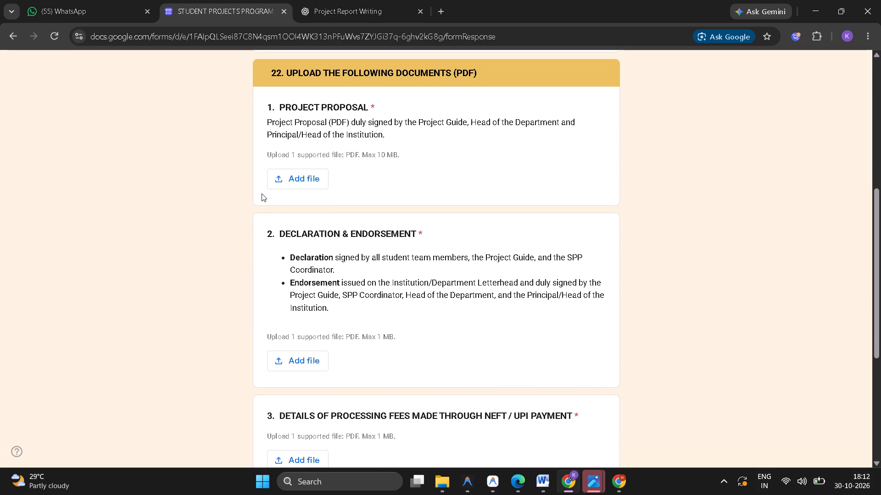
scroll(262, 193, "down", 4)
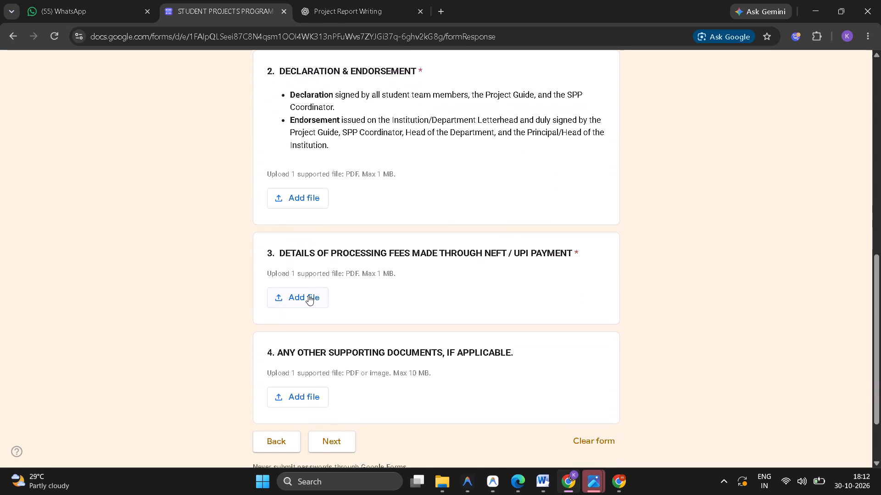
scroll(308, 295, "down", 1)
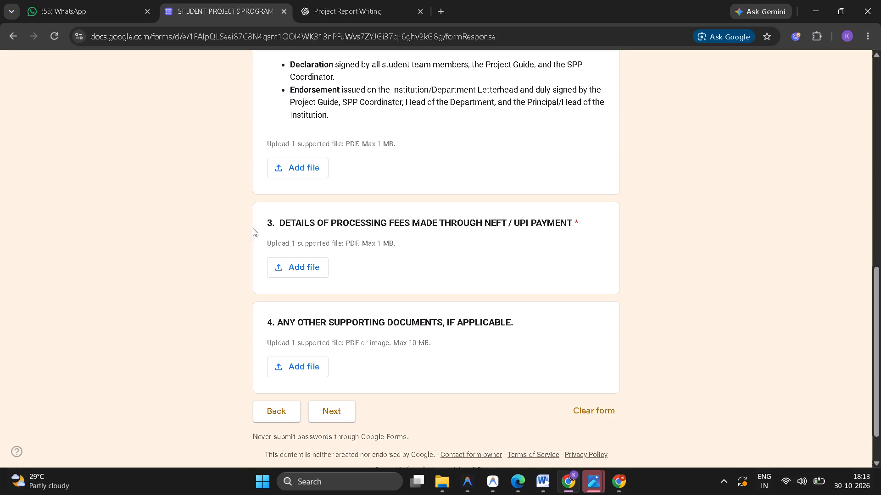
scroll(258, 228, "up", 7)
scroll(258, 228, "down", 1)
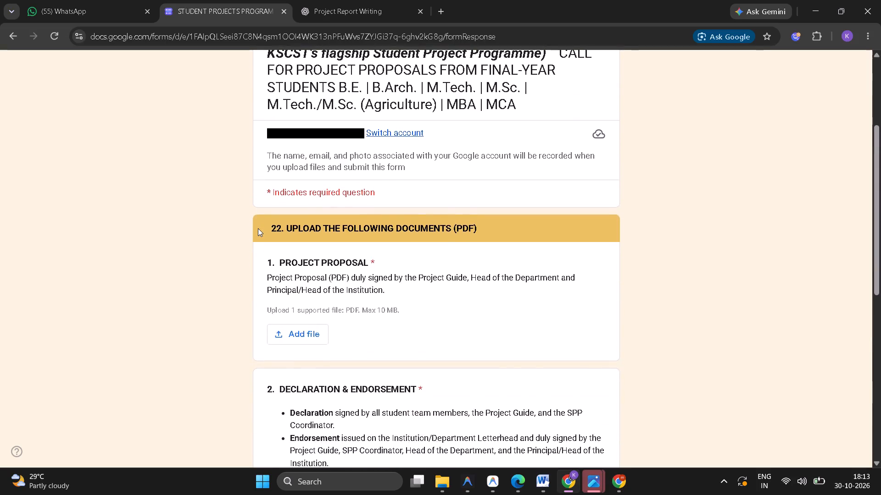
scroll(258, 228, "up", 1)
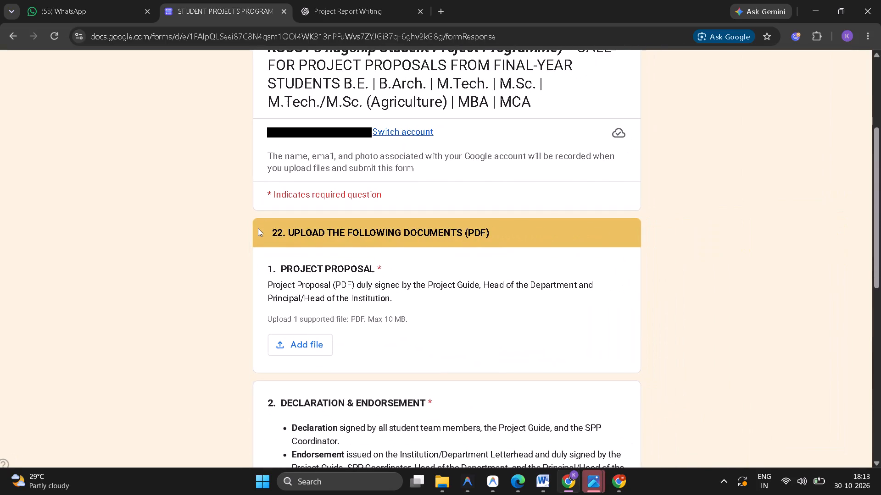
scroll(258, 228, "up", 1)
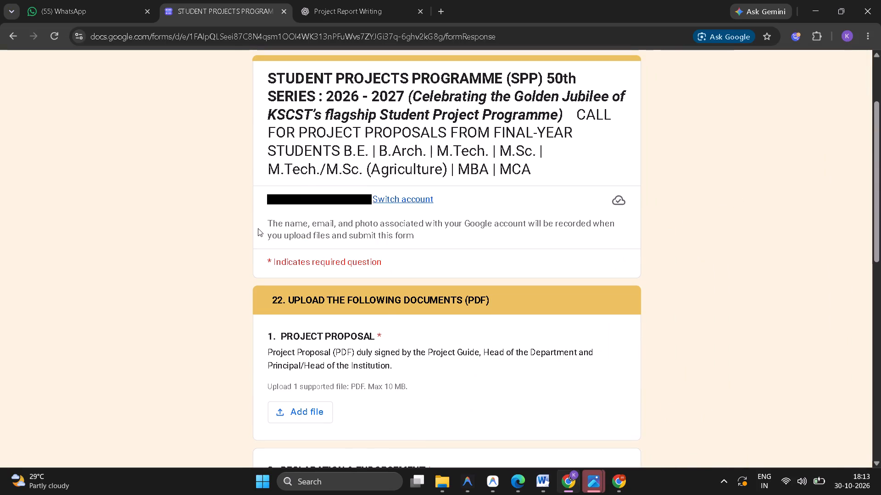
scroll(258, 228, "down", 1)
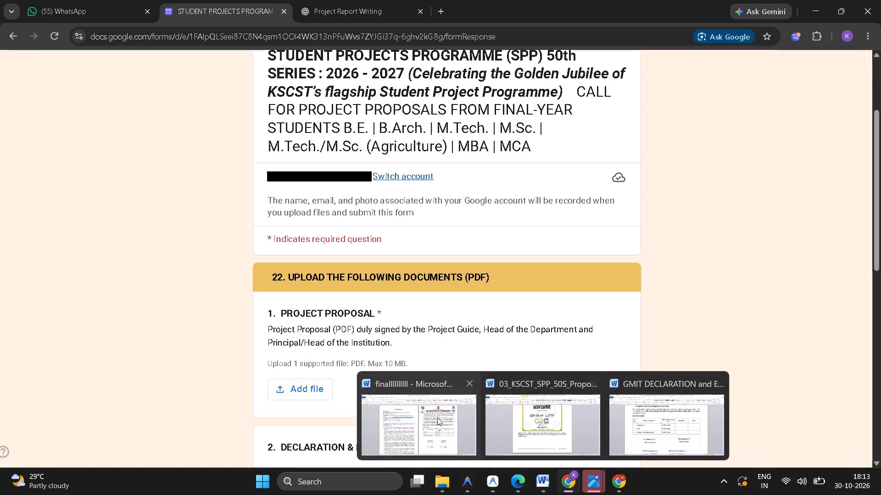
Switch to the final project proposal document in Word and skim it from Part A General Information through to the Declaration.
left_click(464, 435)
scroll(427, 296, "up", 4)
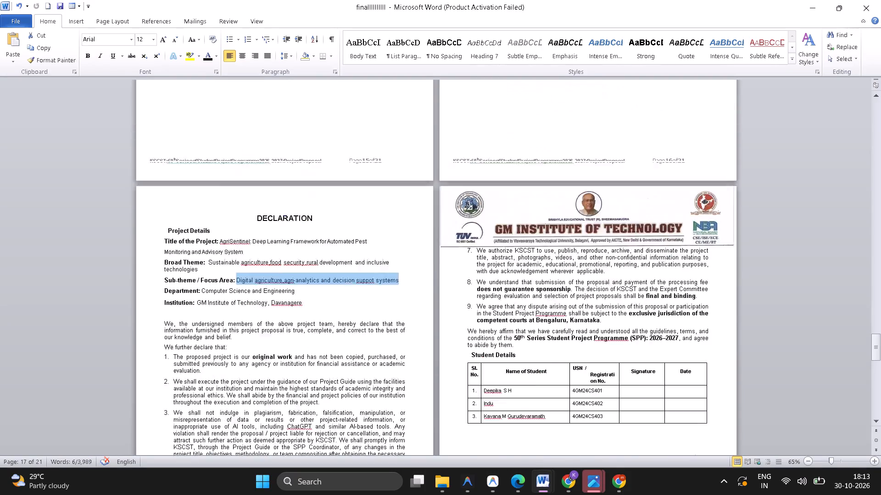
scroll(427, 296, "up", 7)
scroll(427, 296, "up", 20)
scroll(427, 296, "up", 20)
scroll(427, 296, "up", 20)
scroll(427, 296, "up", 7)
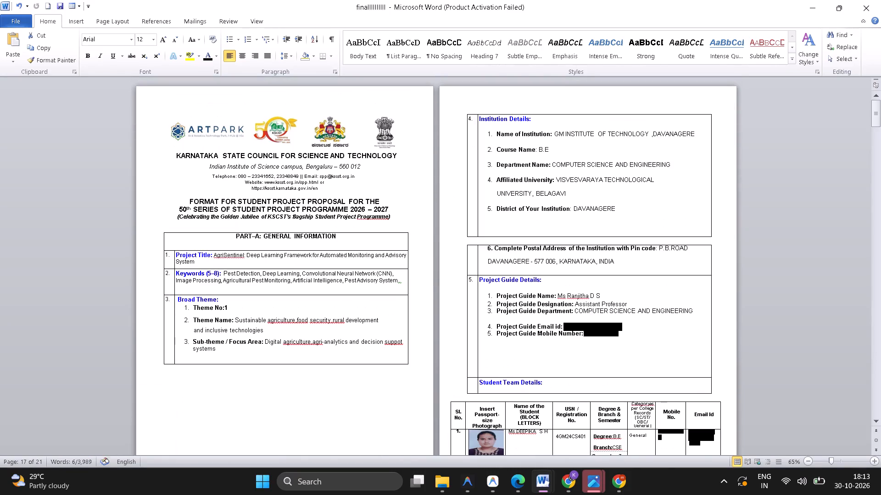
scroll(427, 296, "up", 2)
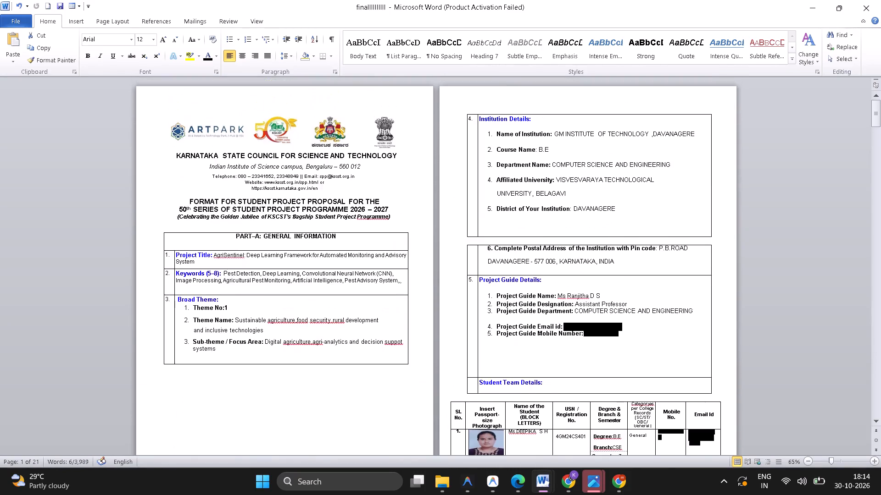
scroll(427, 296, "down", 20)
scroll(427, 296, "down", 15)
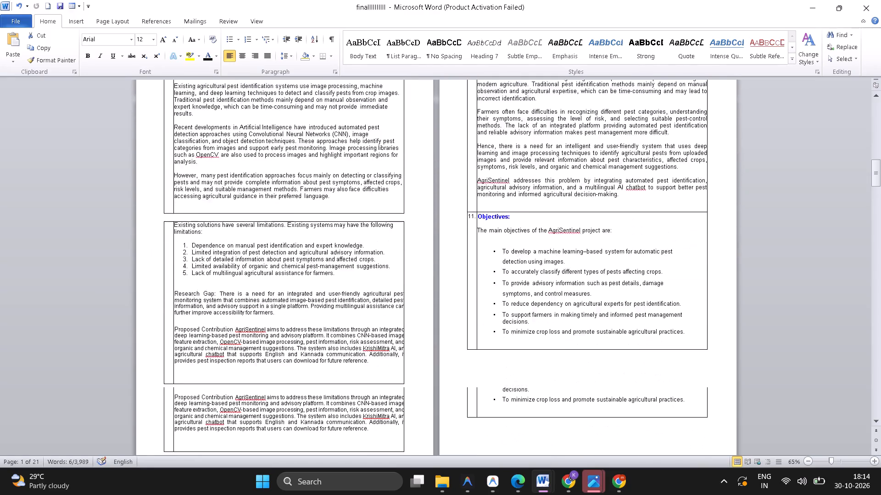
scroll(427, 296, "down", 14)
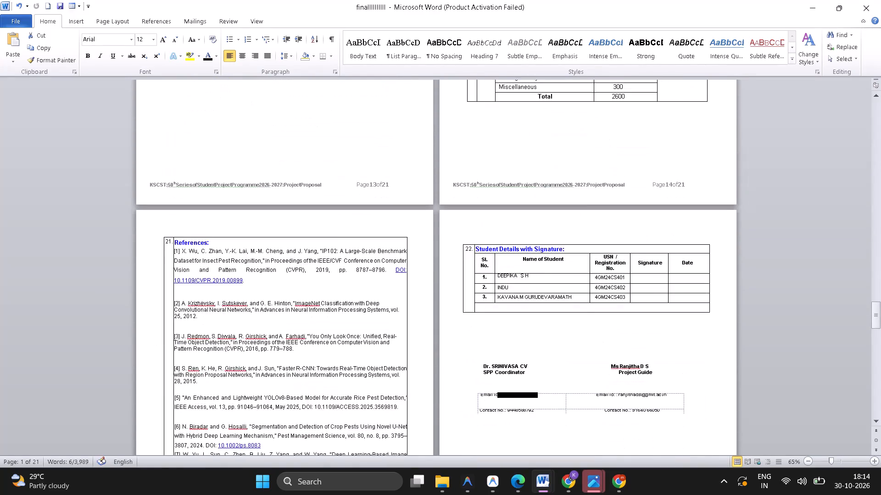
scroll(427, 296, "down", 6)
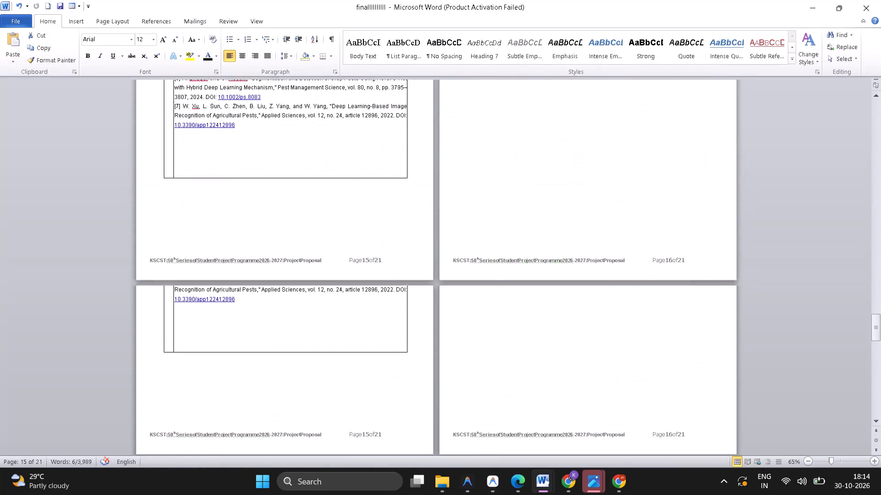
scroll(427, 296, "down", 2)
Examine the proposal's closing pages, from the Budget Estimate, References and student signature table to the Declaration and Endorsement.
scroll(427, 296, "up", 1)
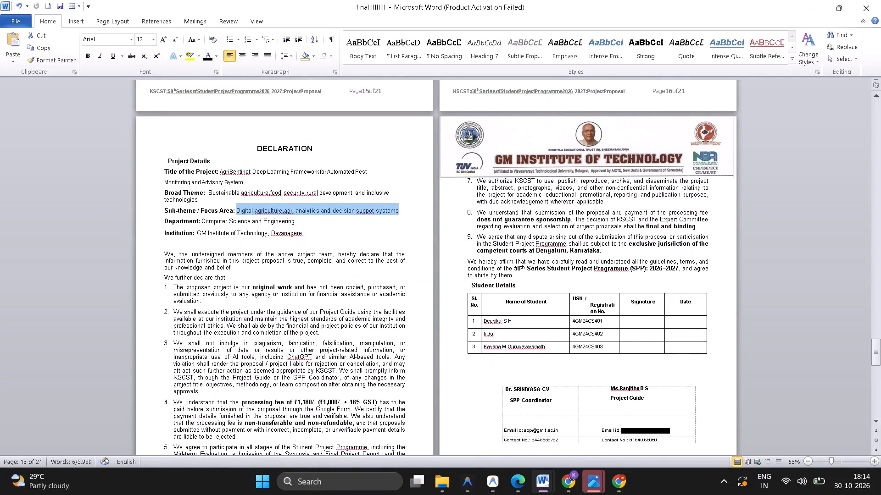
scroll(427, 296, "up", 11)
scroll(427, 296, "down", 1)
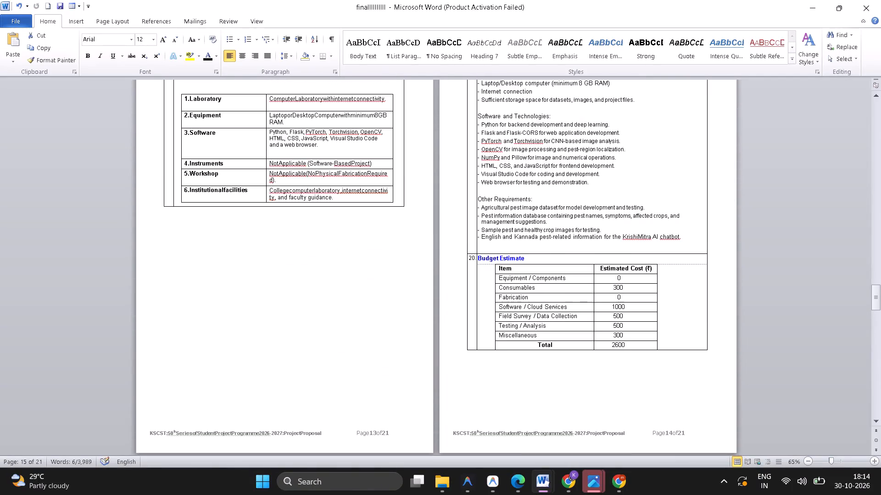
scroll(427, 296, "down", 2)
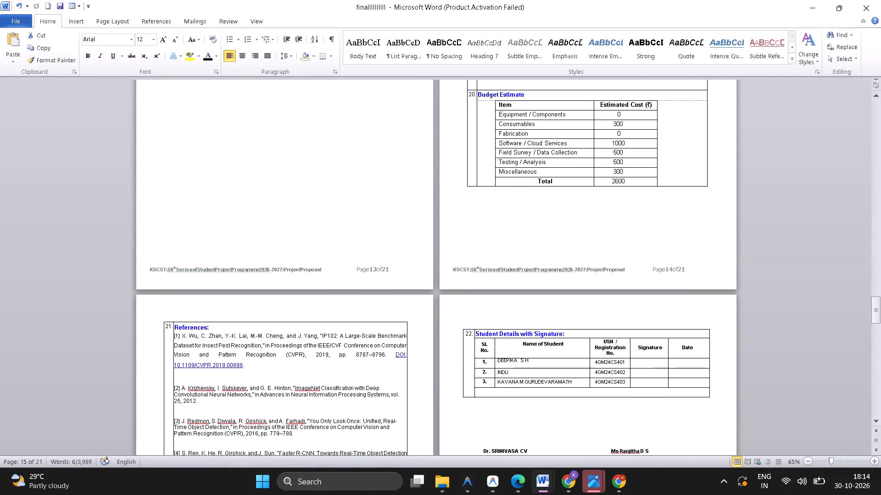
scroll(427, 296, "down", 3)
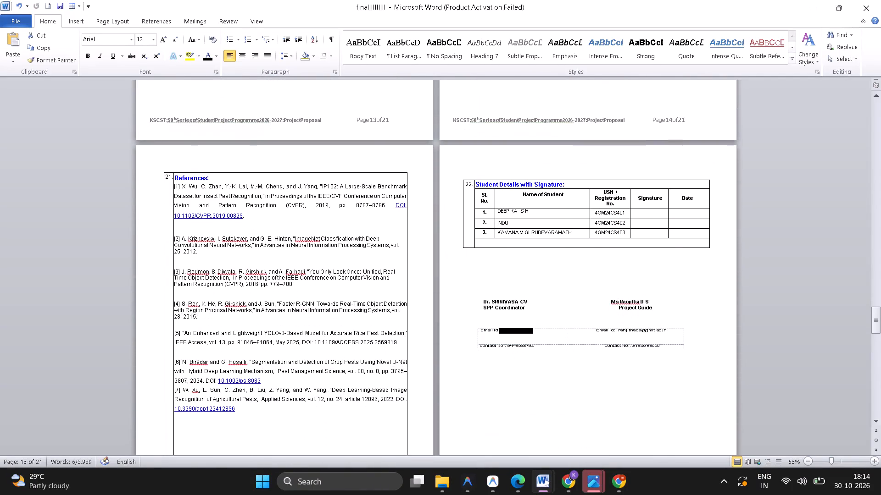
scroll(427, 296, "down", 2)
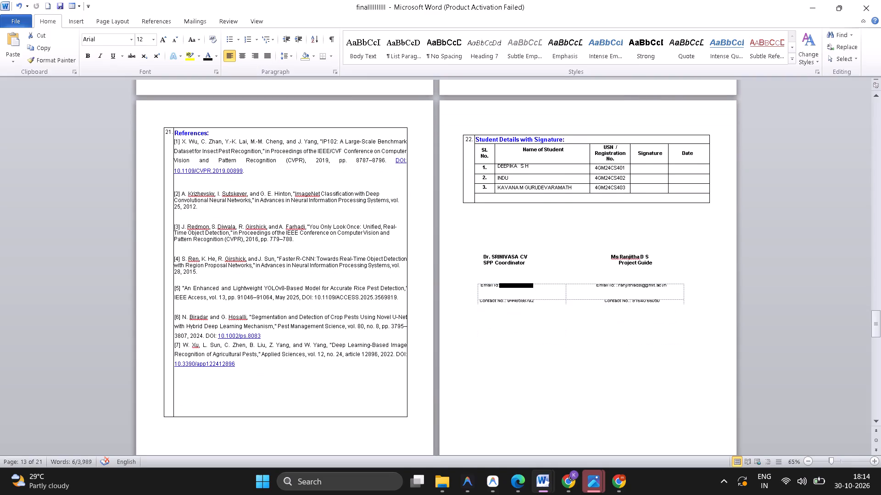
scroll(427, 296, "down", 20)
scroll(427, 296, "down", 9)
scroll(427, 296, "up", 1)
scroll(427, 296, "down", 2)
scroll(427, 296, "up", 9)
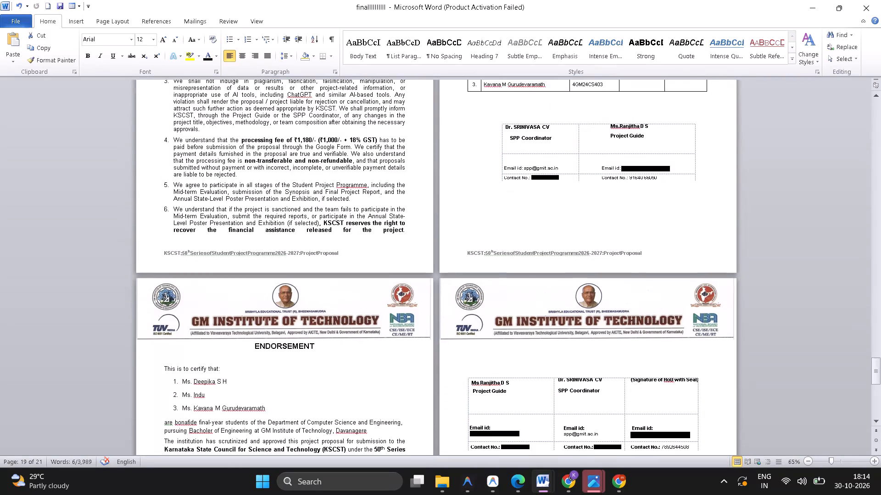
Go back over the Declaration, the References and the Student Details with Signature page in the proposal.
scroll(427, 296, "up", 3)
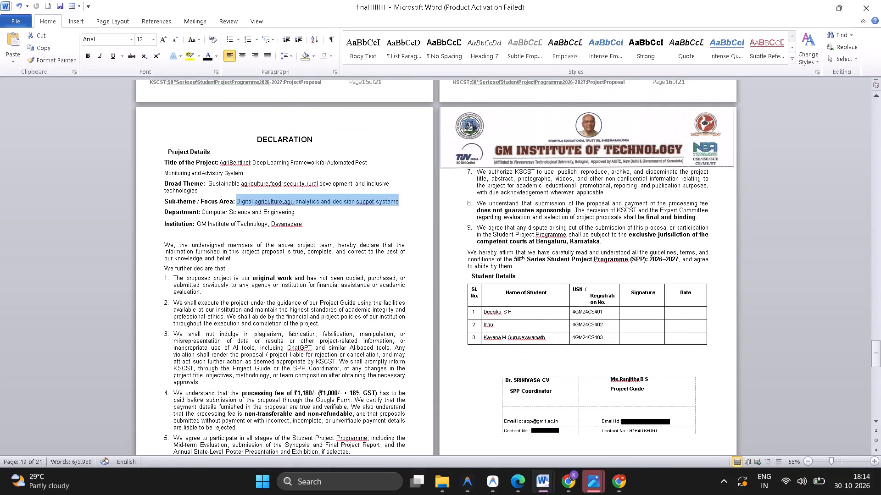
scroll(427, 296, "up", 3)
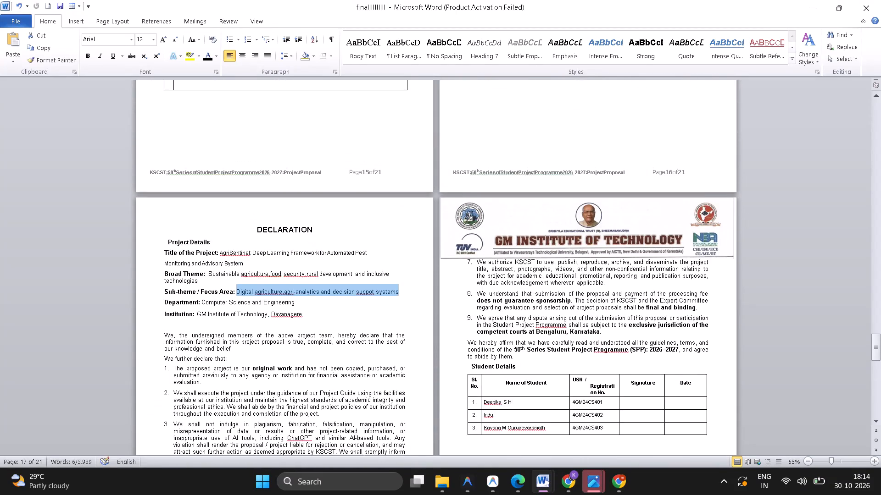
scroll(427, 296, "up", 5)
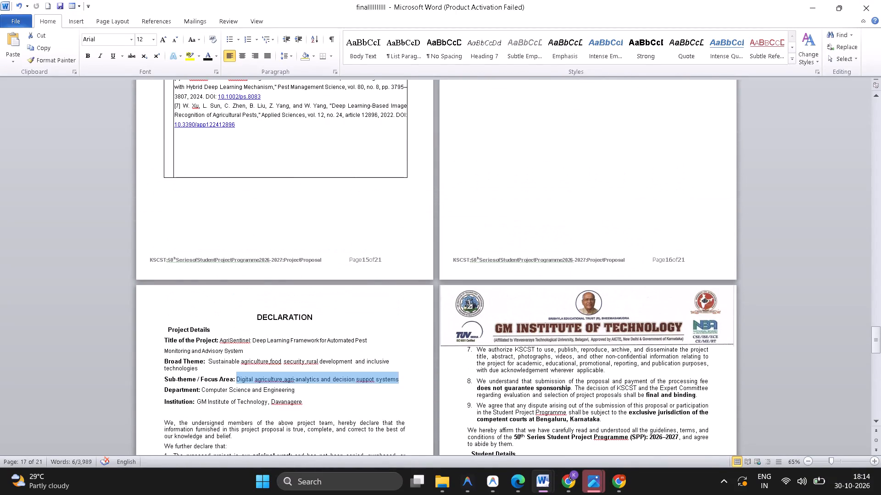
scroll(427, 296, "up", 2)
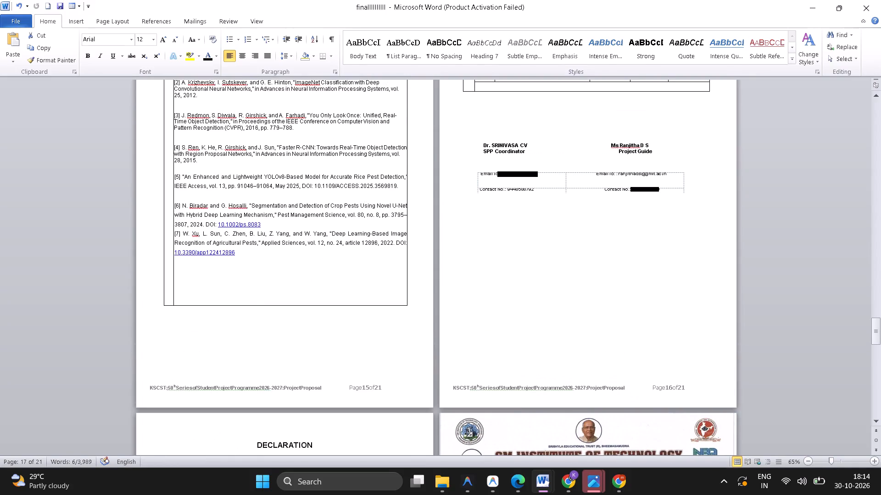
scroll(427, 296, "up", 4)
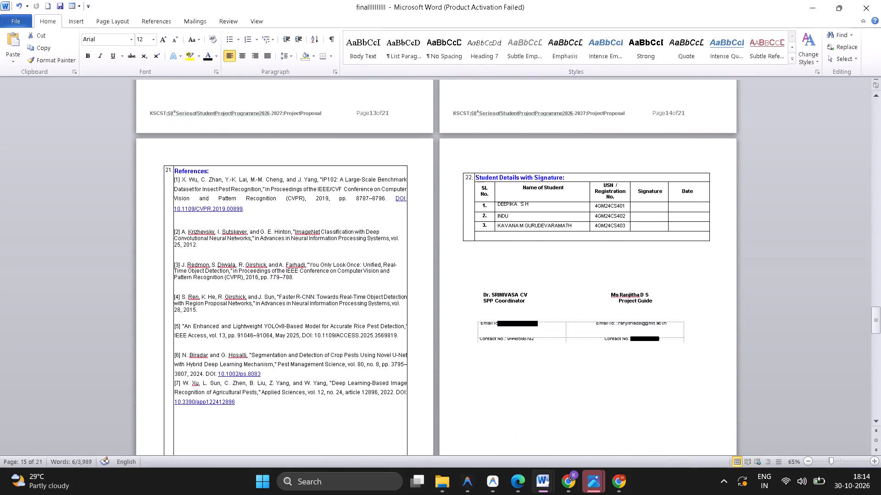
scroll(427, 296, "up", 2)
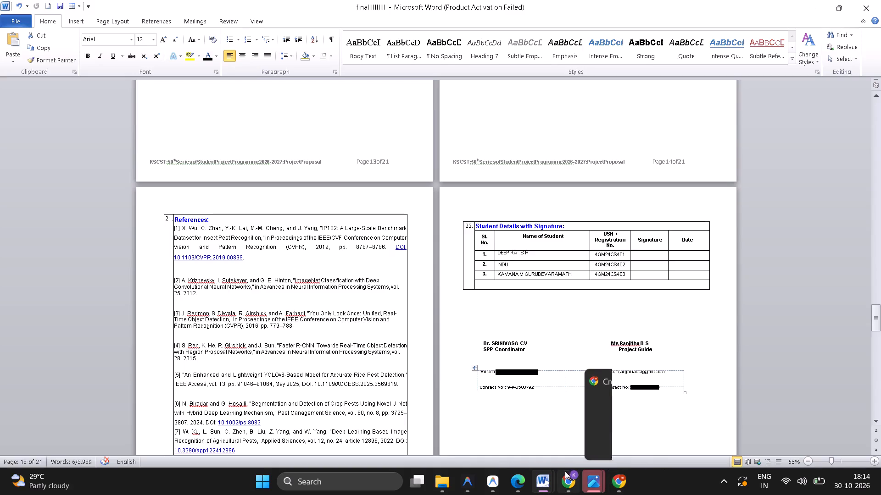
Return to the SPP form in Chrome and recheck the section 22 upload items, including the signatories required for each document.
left_click(569, 439)
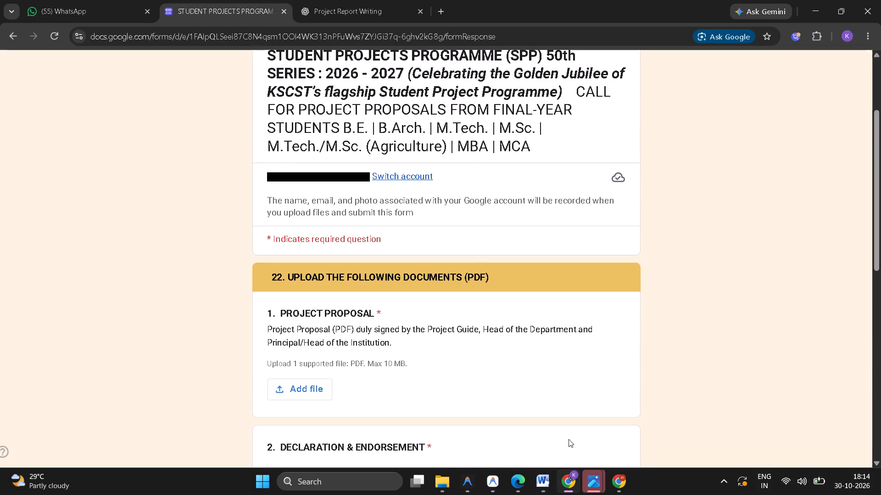
scroll(569, 439, "down", 1)
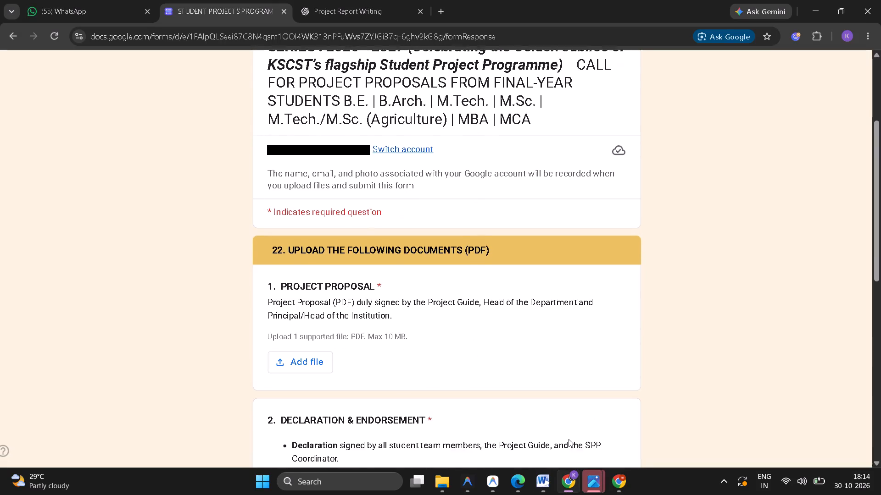
scroll(569, 439, "down", 1)
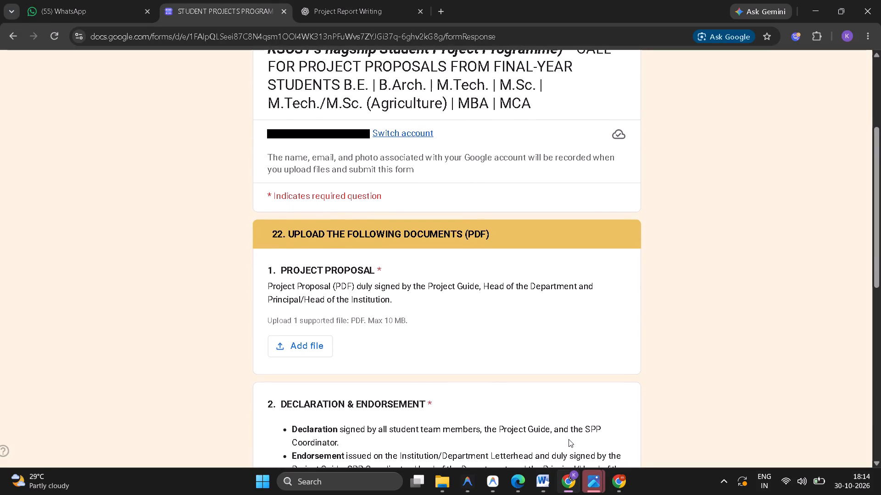
scroll(569, 439, "down", 1)
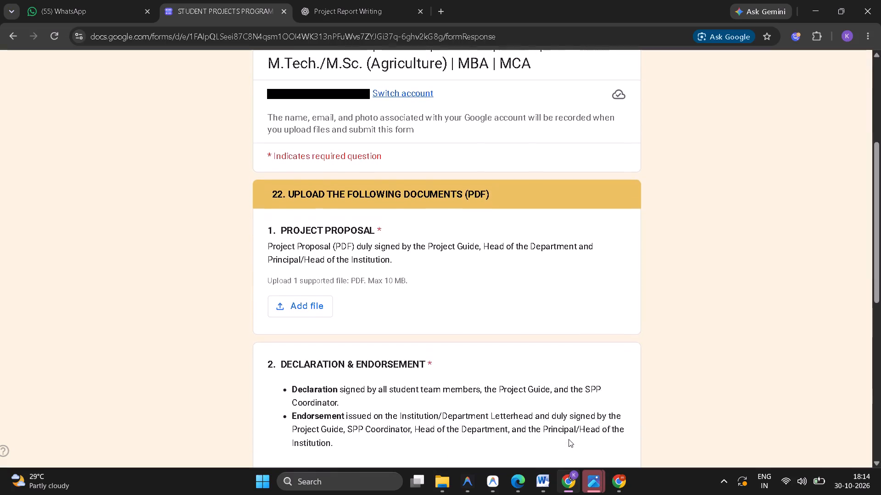
scroll(569, 439, "down", 2)
scroll(569, 439, "up", 5)
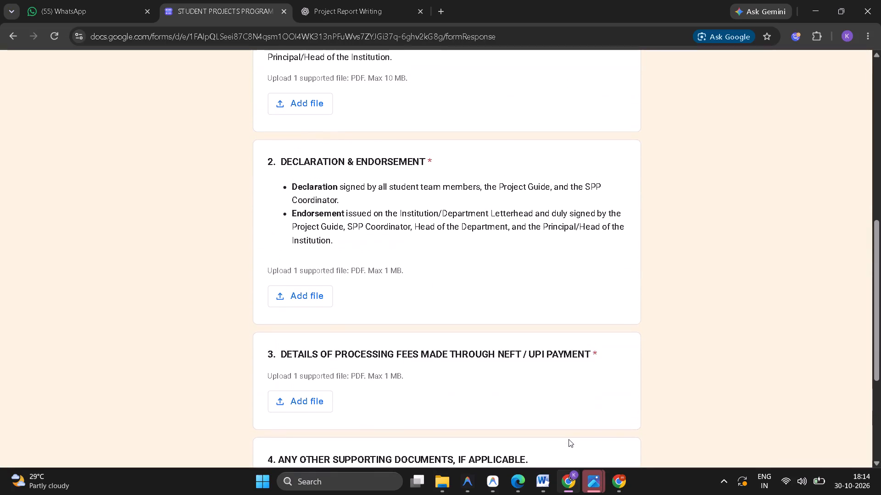
scroll(569, 439, "down", 2)
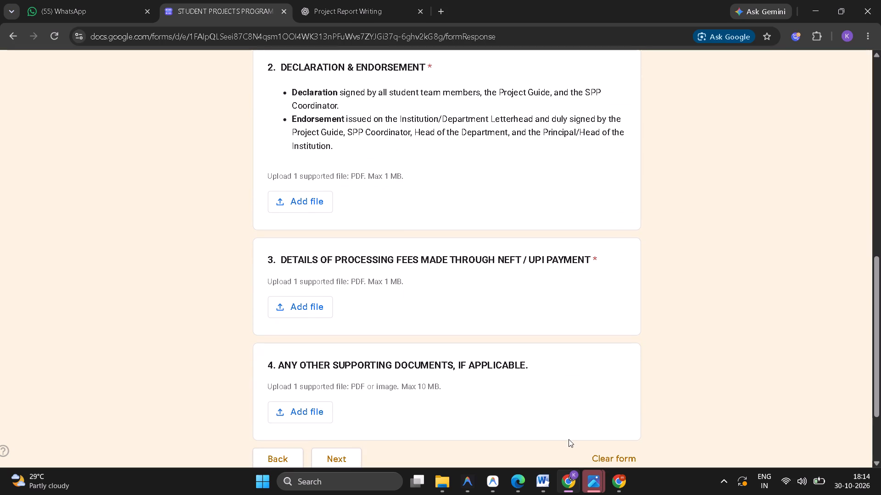
scroll(569, 439, "down", 2)
scroll(569, 439, "up", 1)
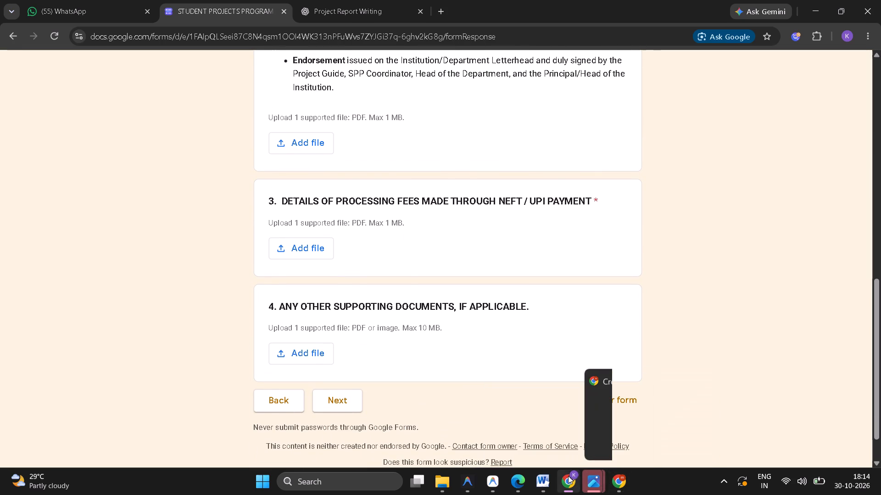
left_click(585, 443)
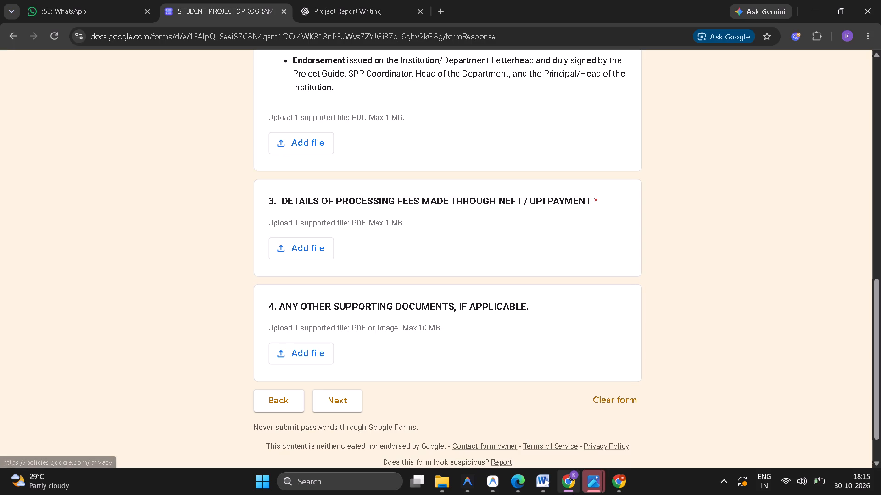
left_click(471, 375)
scroll(471, 375, "up", 2)
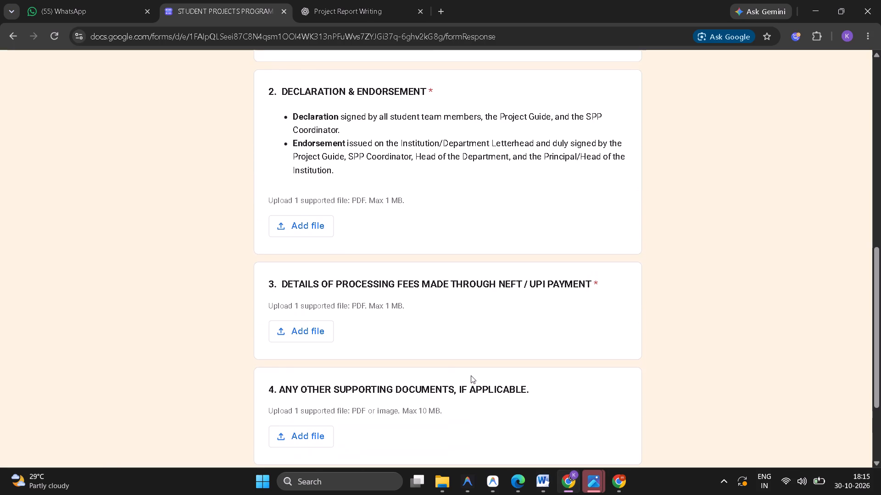
scroll(471, 375, "up", 3)
scroll(471, 375, "down", 1)
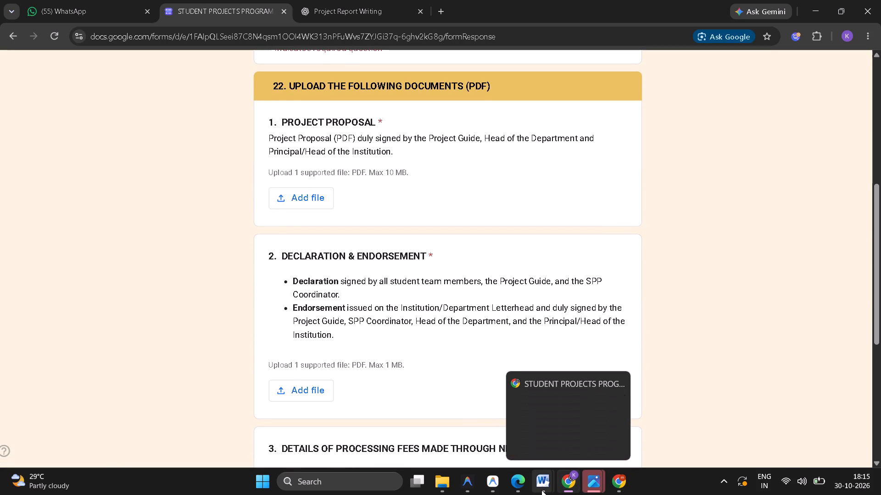
Switch back to the final project proposal document in Word at the References and student signature pages.
left_click(440, 434)
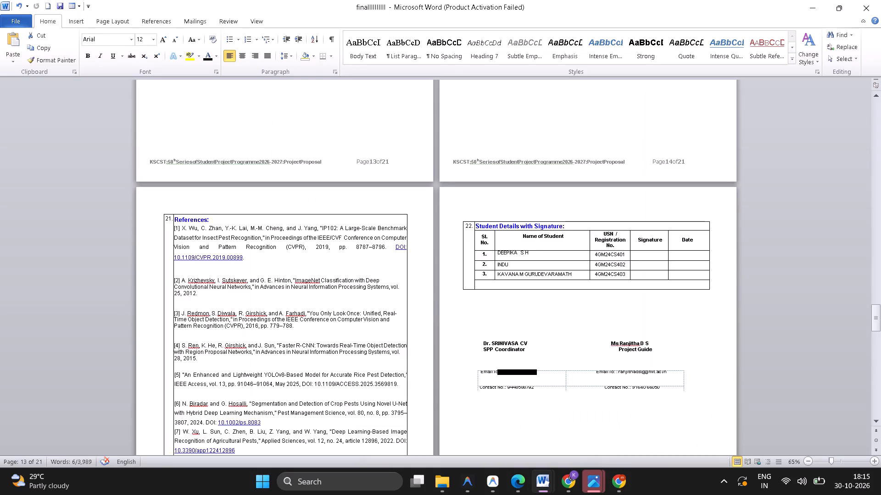
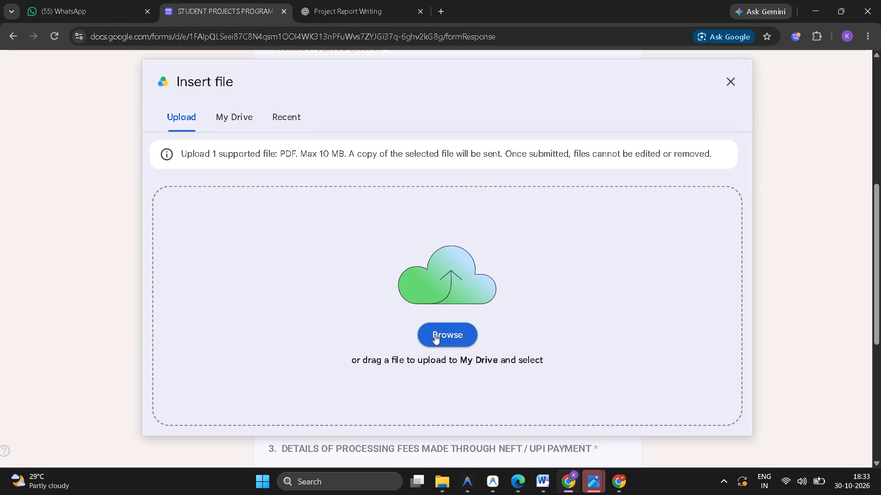
Browse the Downloads folder for the PDF to attach to the form's upload item just before the processing fee details.
left_click(435, 335)
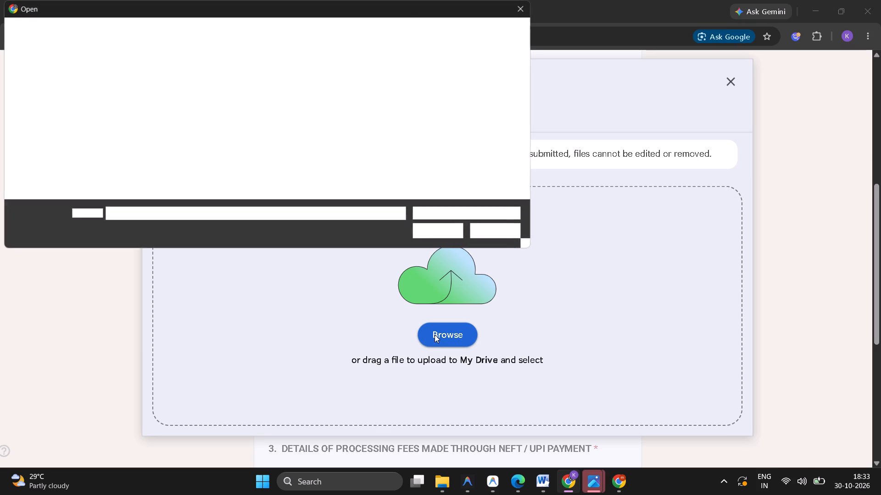
left_click(56, 123)
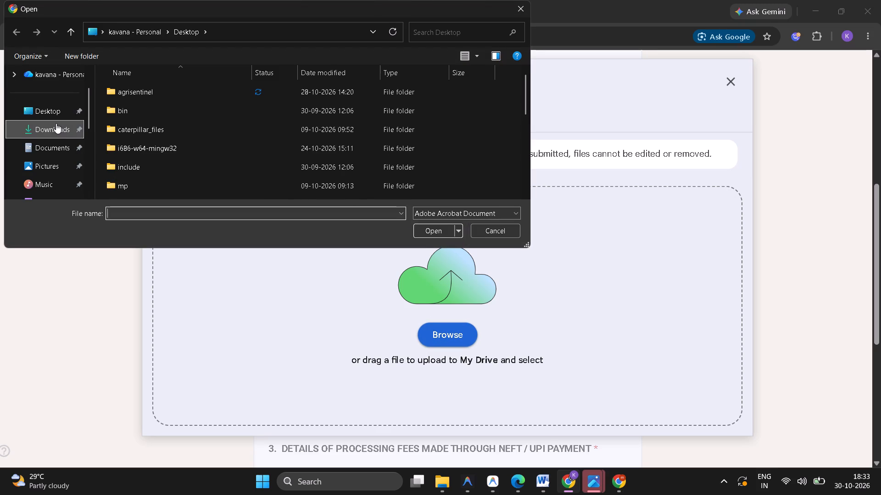
scroll(190, 122, "down", 7)
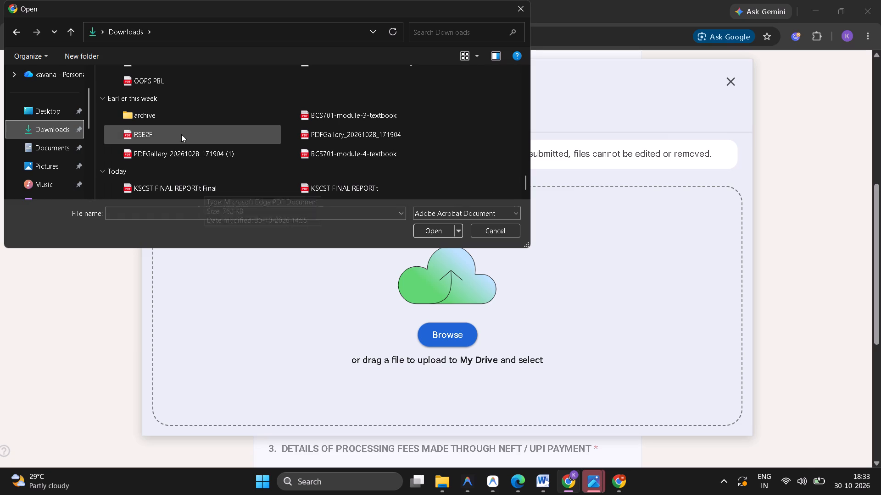
scroll(181, 134, "down", 5)
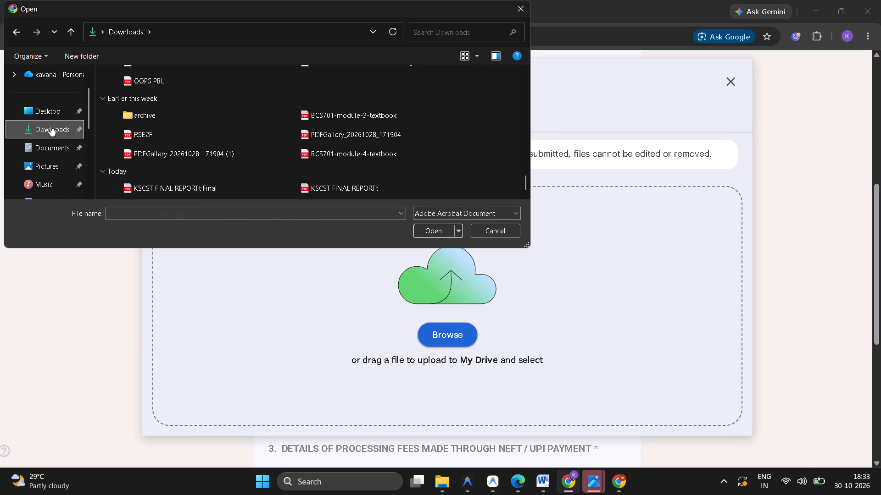
left_click(50, 126)
scroll(195, 147, "down", 8)
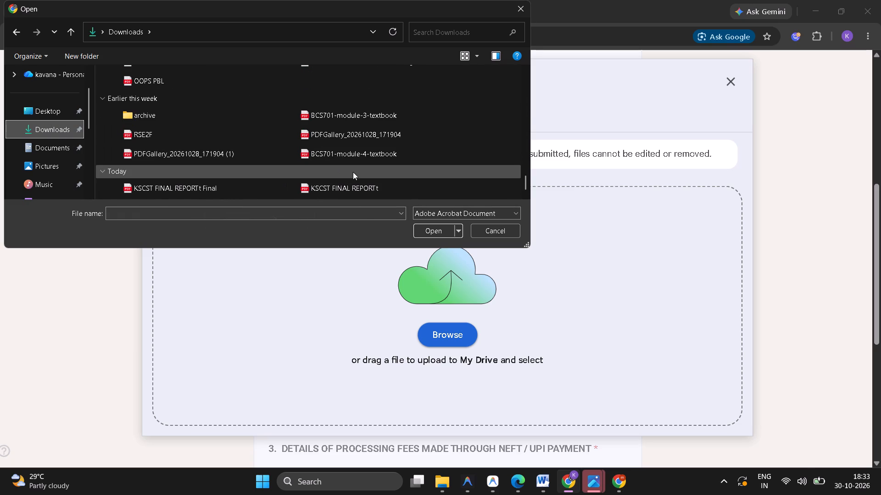
scroll(353, 172, "down", 4)
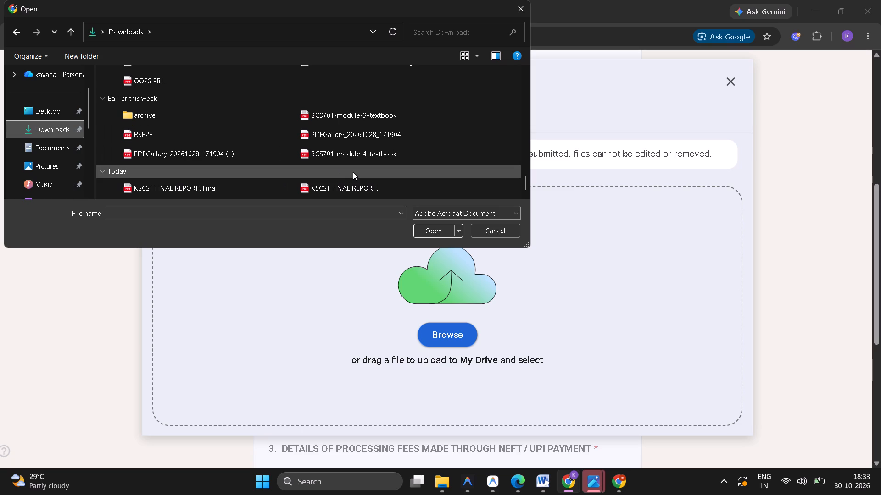
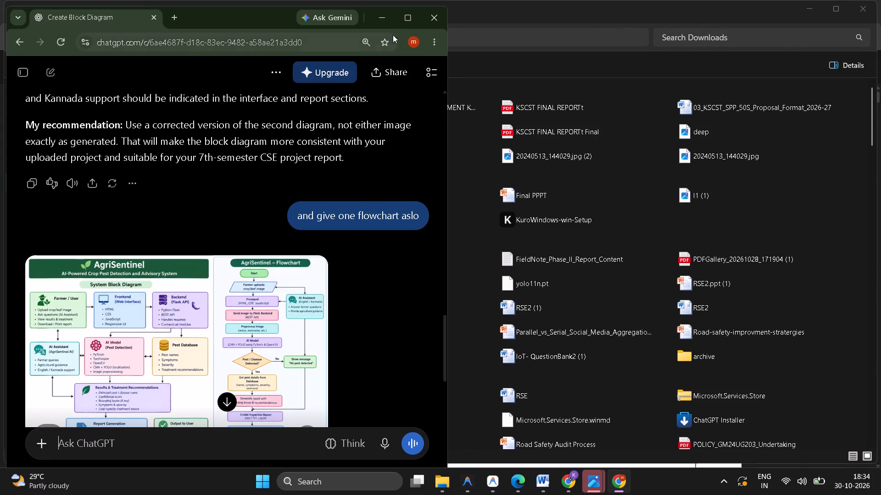
Minimise the ChatGPT browser window to return to the Downloads folder in File Explorer.
left_click(387, 22)
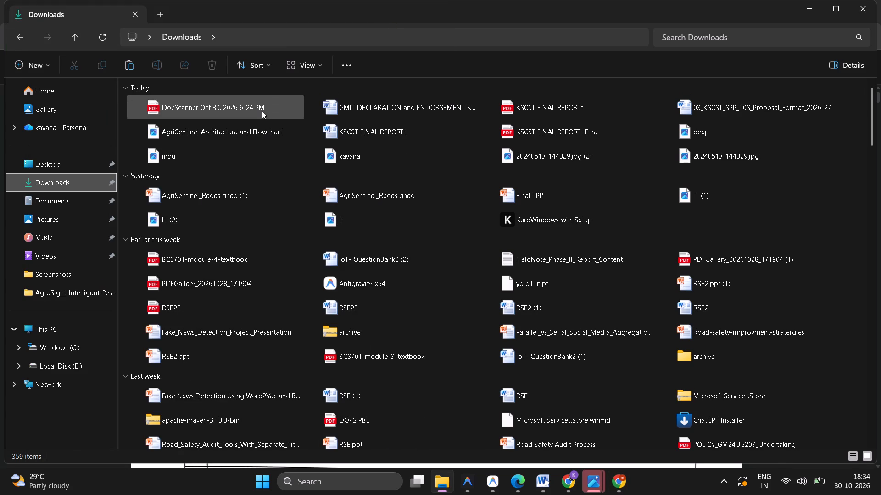
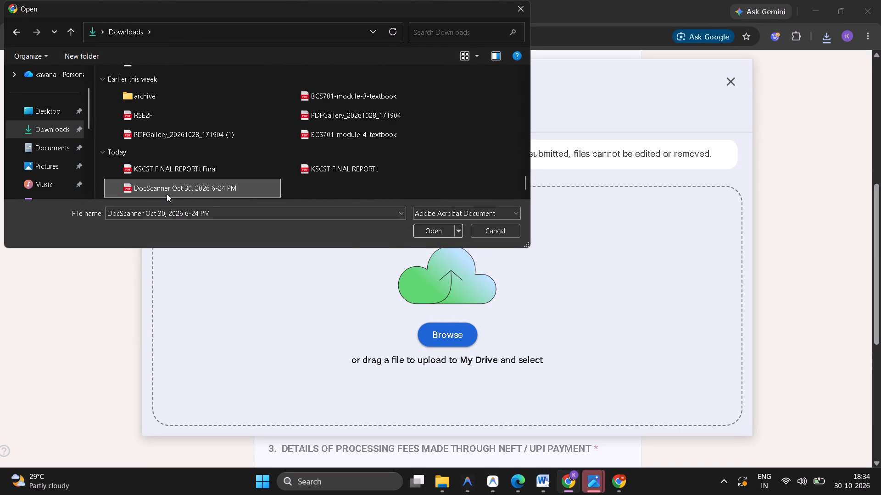
Choose the PDF "DocScanner Oct 30, 2026 6-24 PM" from Downloads as the file to upload to the form.
left_click(428, 227)
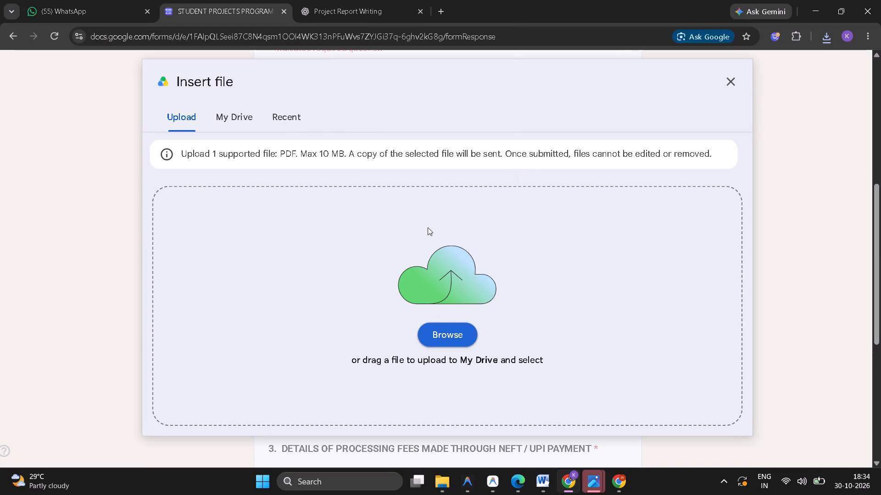
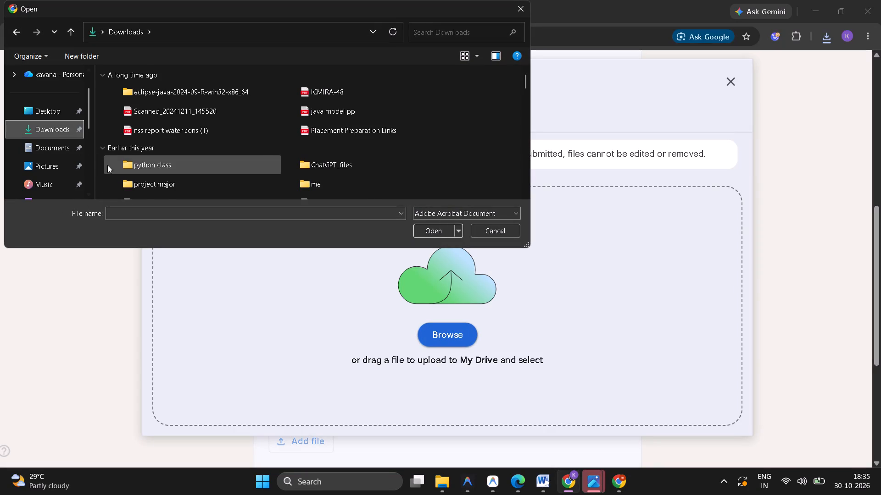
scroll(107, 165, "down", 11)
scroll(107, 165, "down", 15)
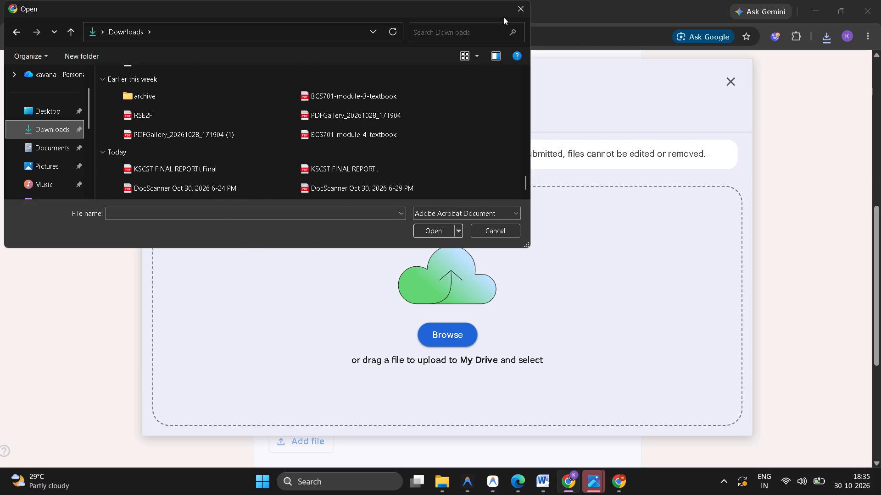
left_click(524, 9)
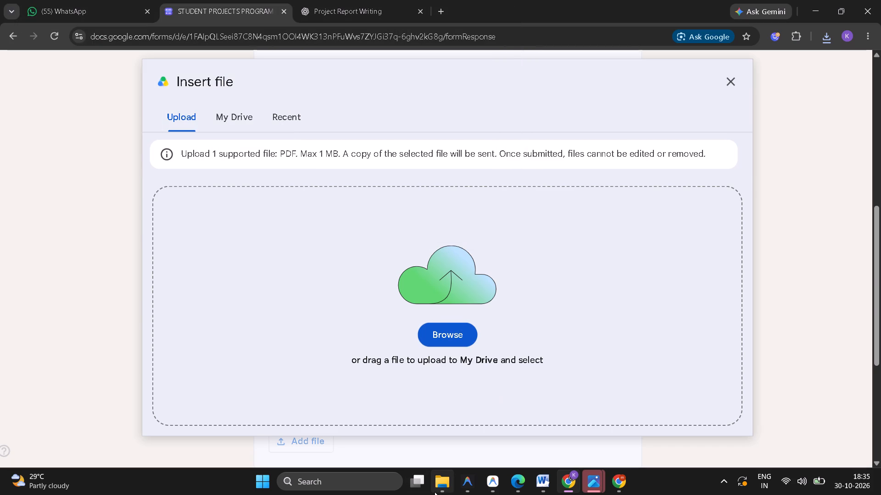
Switch to File Explorer and delete the PDF "DocScanner Oct 30, 2026 6-24 PM" from the Downloads folder.
left_click(435, 492)
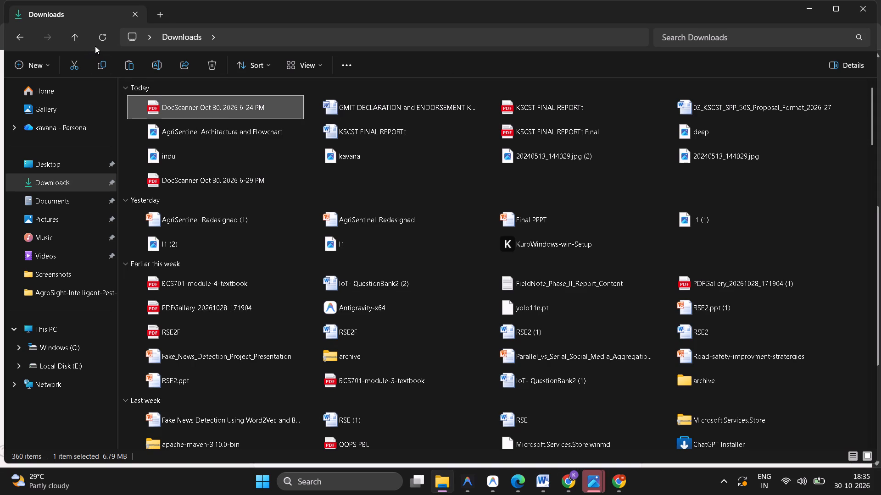
left_click(101, 38)
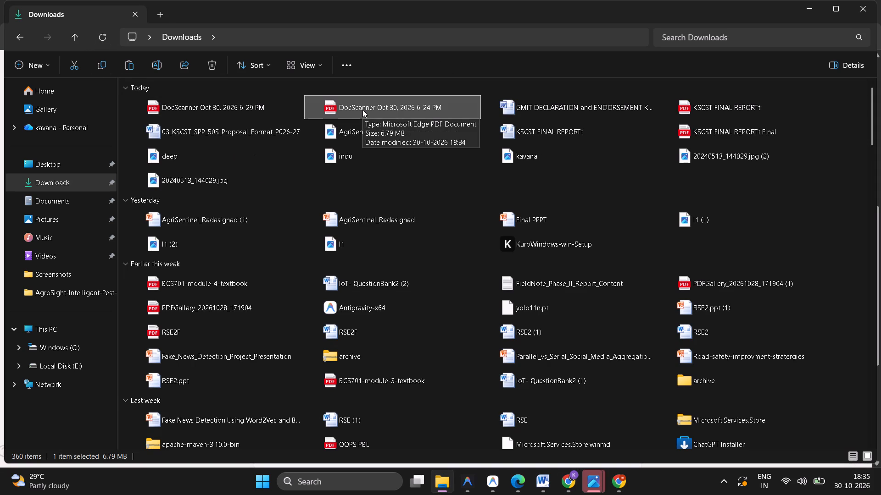
double_click(362, 110)
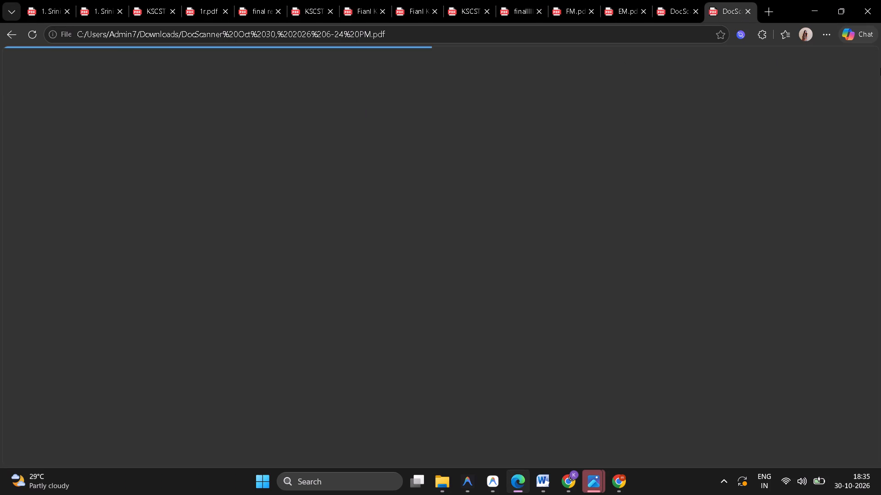
left_click(452, 480)
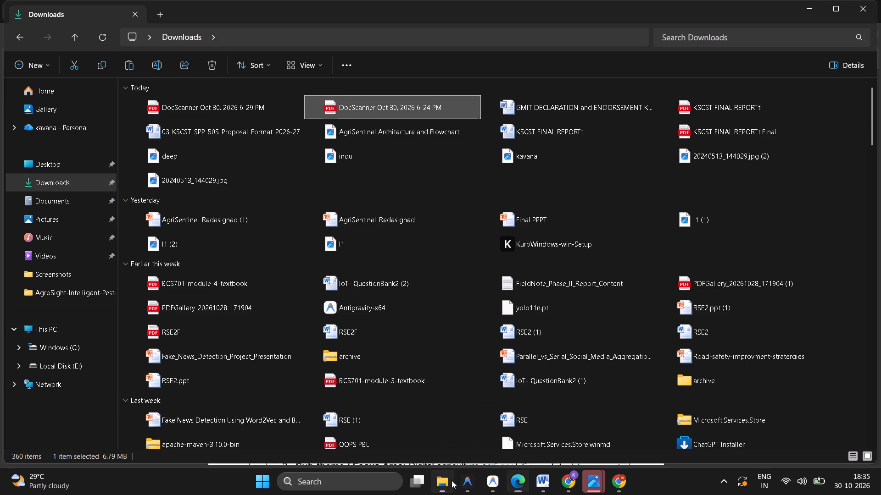
double_click(434, 115)
key("Delete")
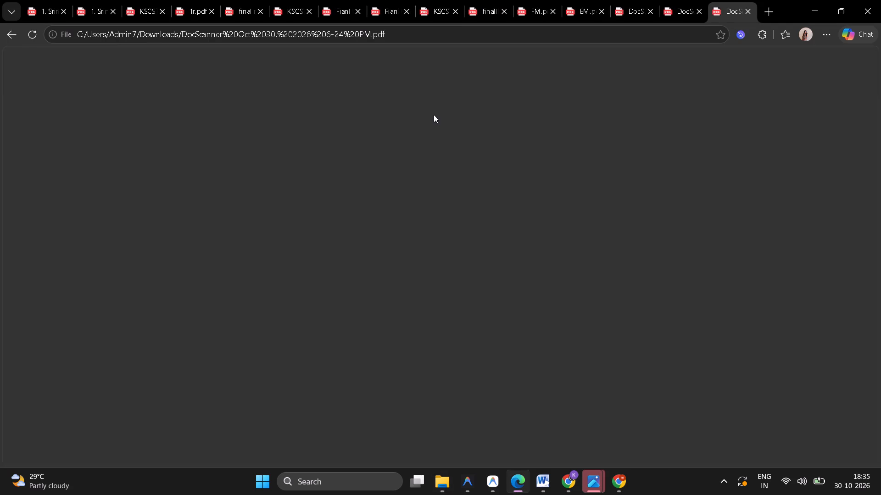
left_click(440, 483)
key("Delete")
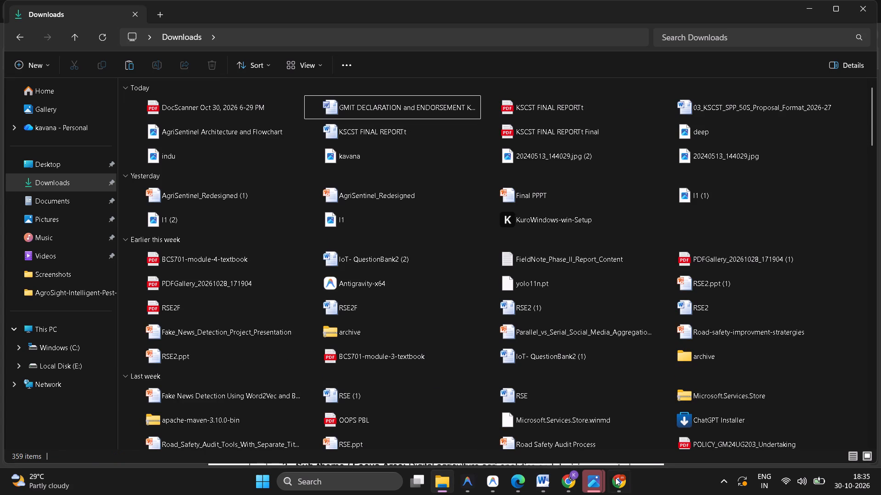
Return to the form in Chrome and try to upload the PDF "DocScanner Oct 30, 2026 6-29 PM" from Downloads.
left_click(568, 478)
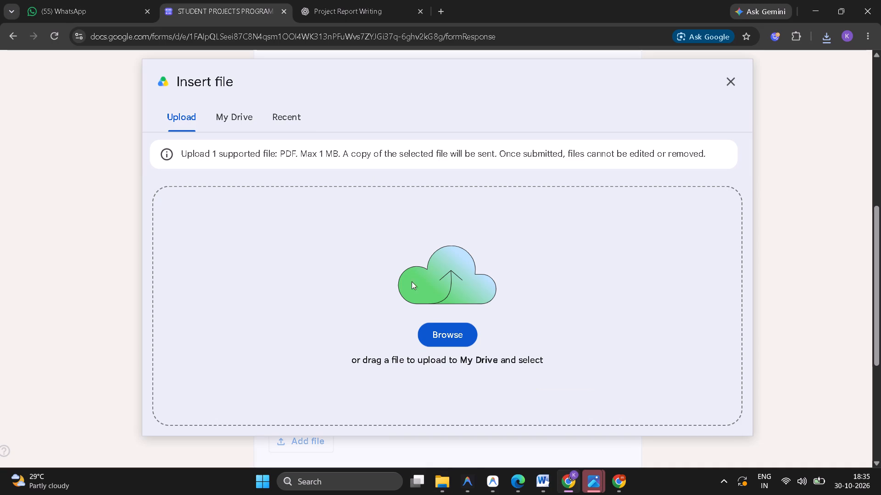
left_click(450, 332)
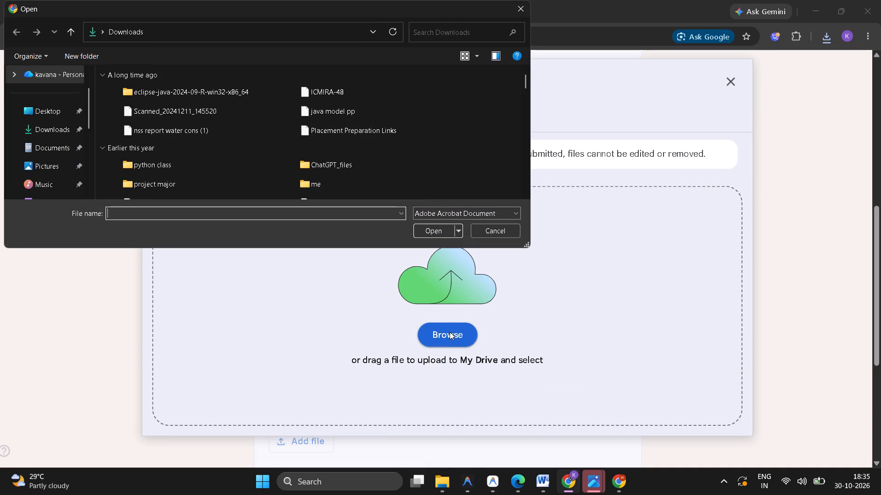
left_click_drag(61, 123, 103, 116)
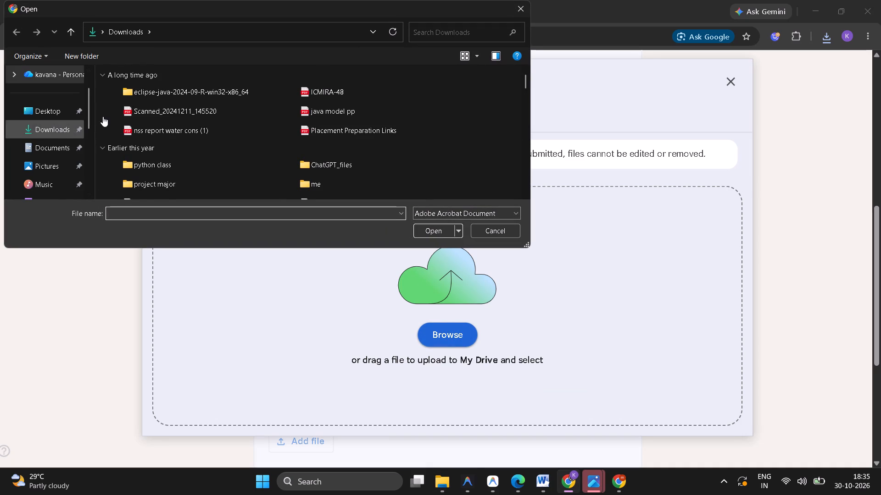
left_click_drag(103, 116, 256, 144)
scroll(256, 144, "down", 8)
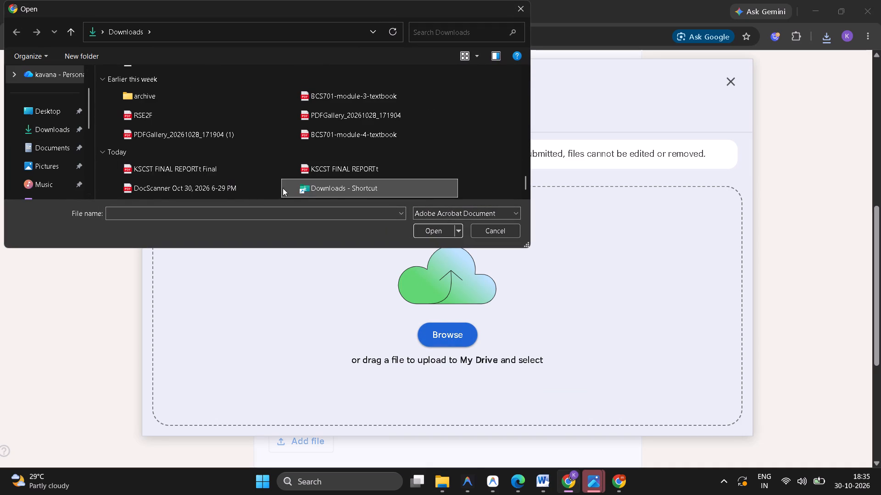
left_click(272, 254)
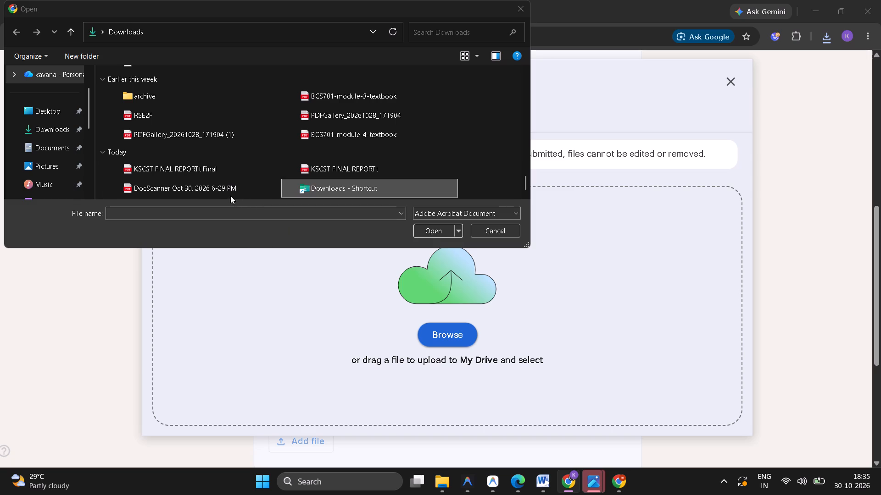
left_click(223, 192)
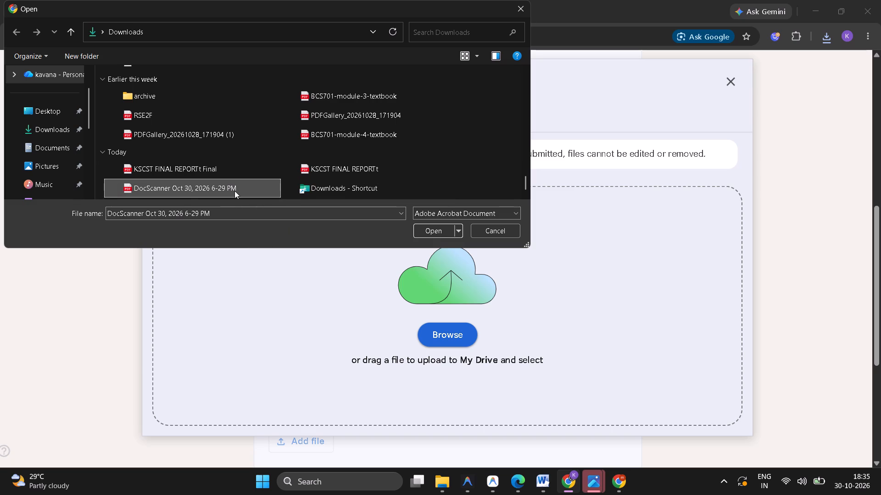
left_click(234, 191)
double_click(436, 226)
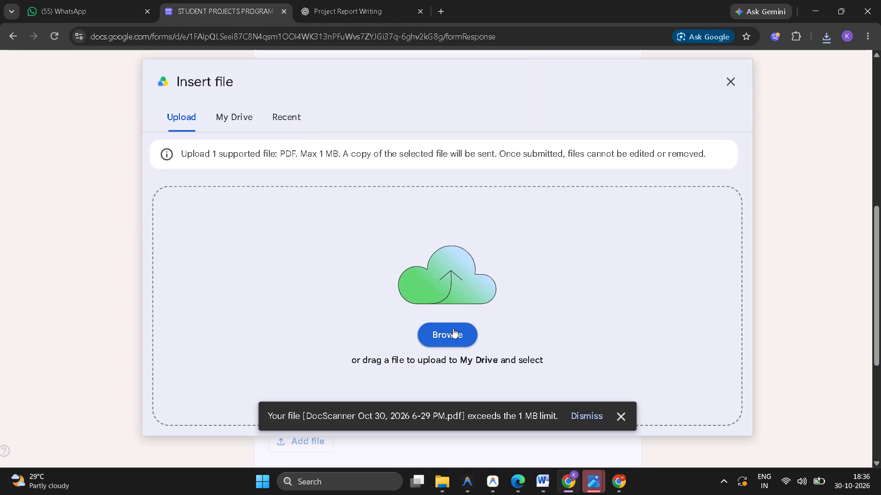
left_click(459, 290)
Browse the Downloads folder again for a PDF to upload to the form.
left_click(452, 341)
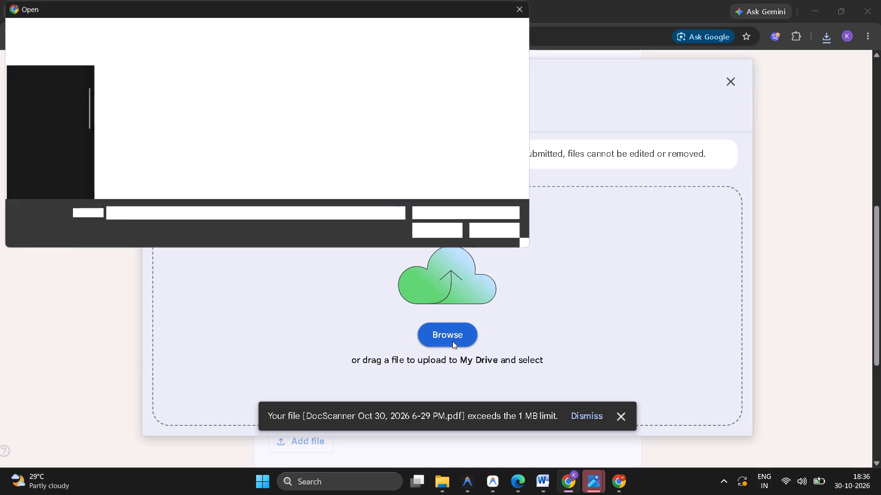
scroll(233, 151, "down", 8)
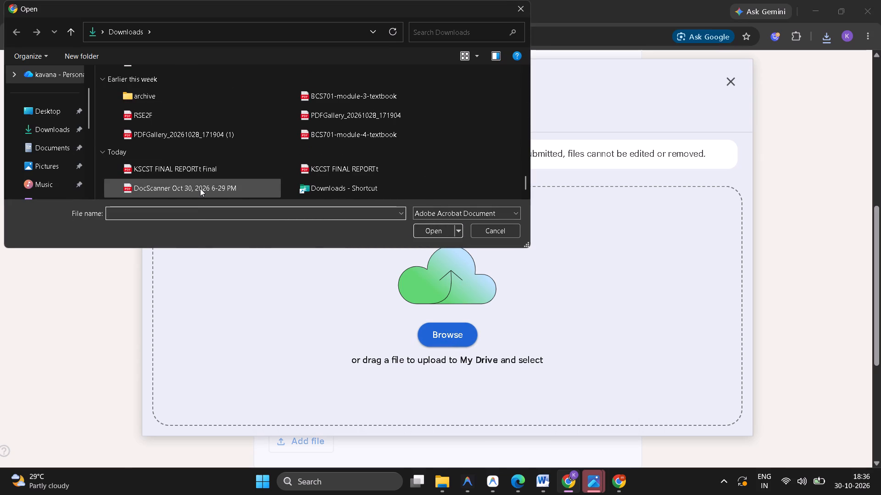
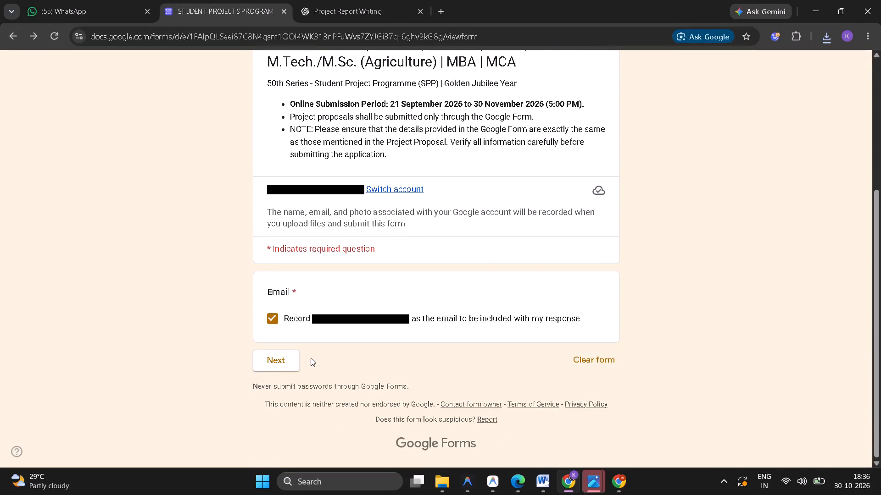
Advance the Student Projects Programme form past the email section and the proposal format and guidelines link section.
left_click(275, 360)
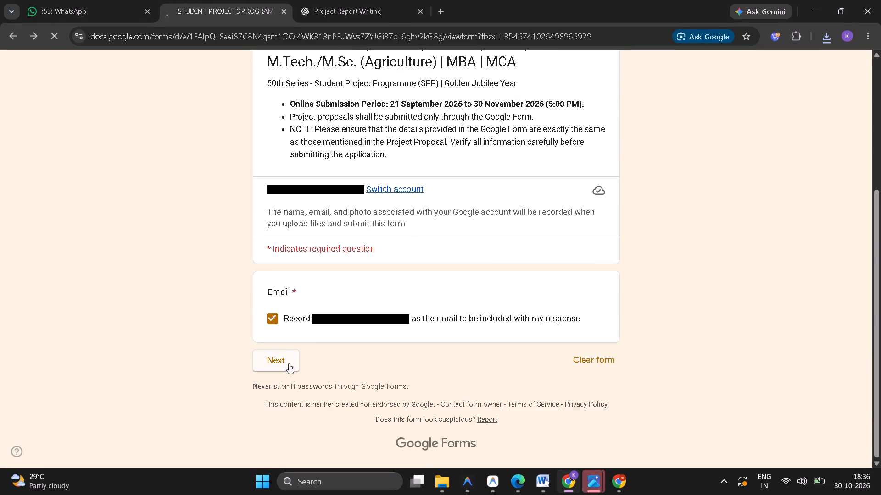
scroll(283, 266, "down", 10)
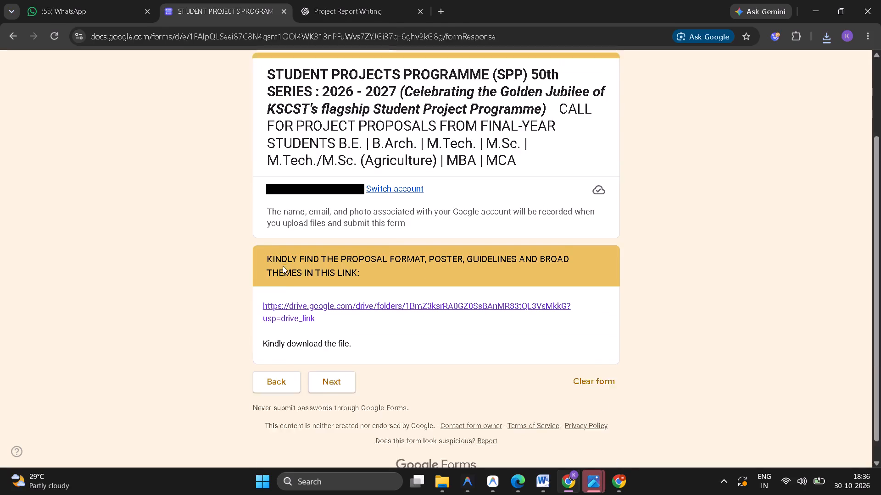
left_click(326, 354)
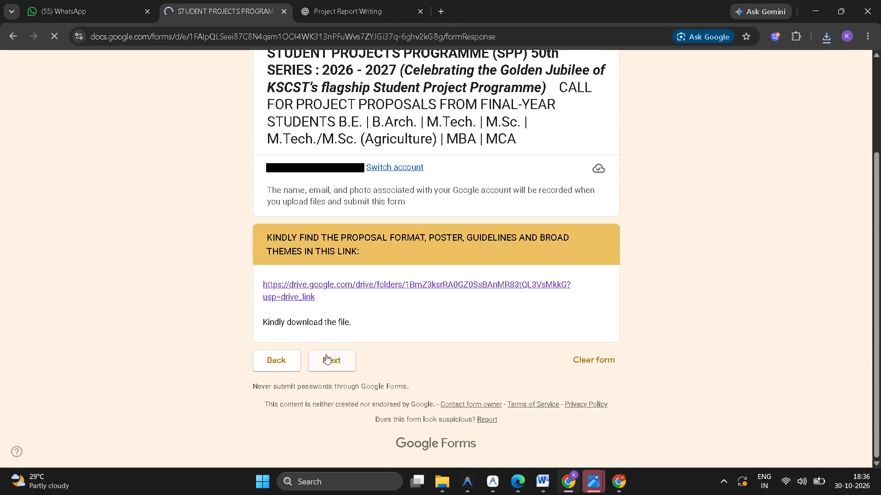
Advance the form from the proposal format link page through the themes, institution, department, university and district pages to section 5, Project Guides Details.
scroll(326, 354, "down", 8)
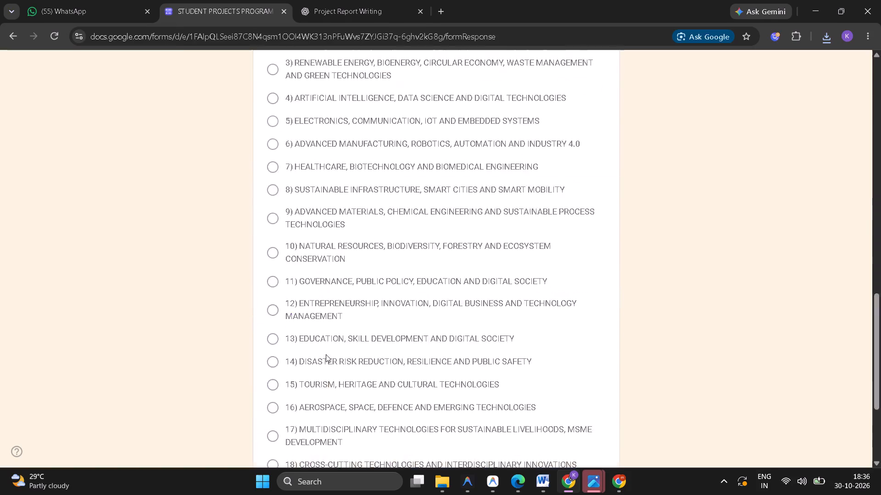
left_click(328, 366)
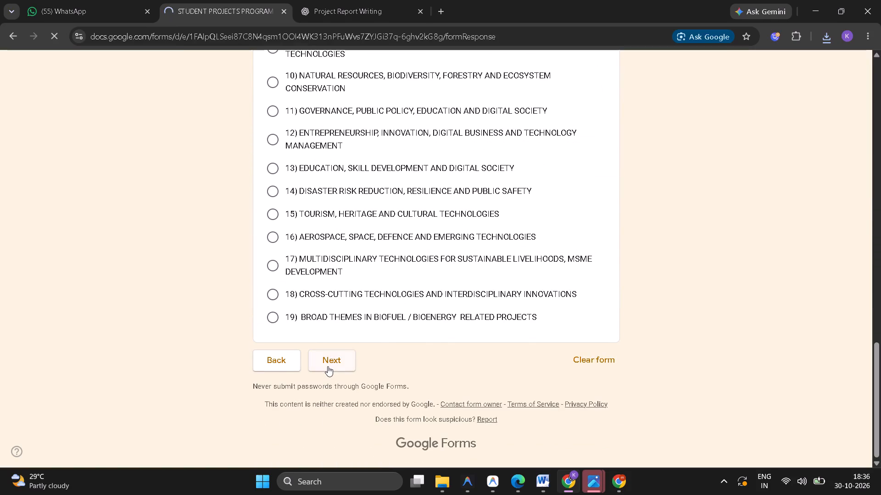
scroll(328, 366, "down", 7)
left_click(328, 366)
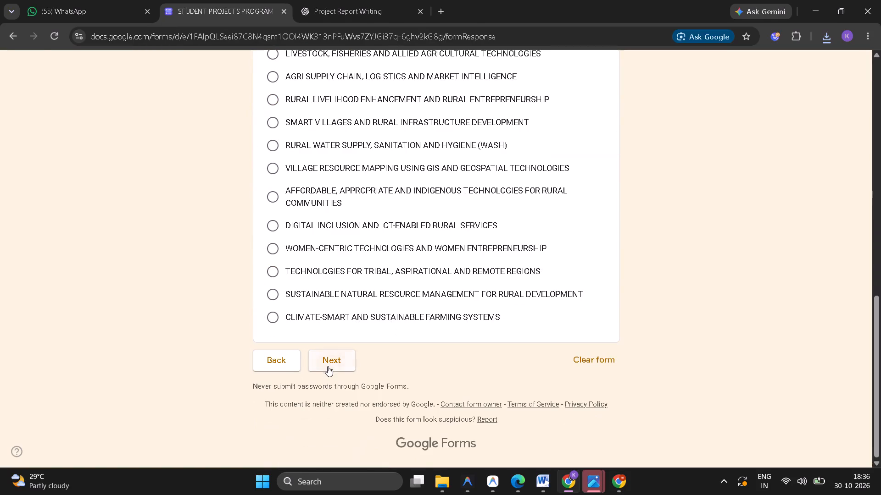
scroll(328, 366, "down", 6)
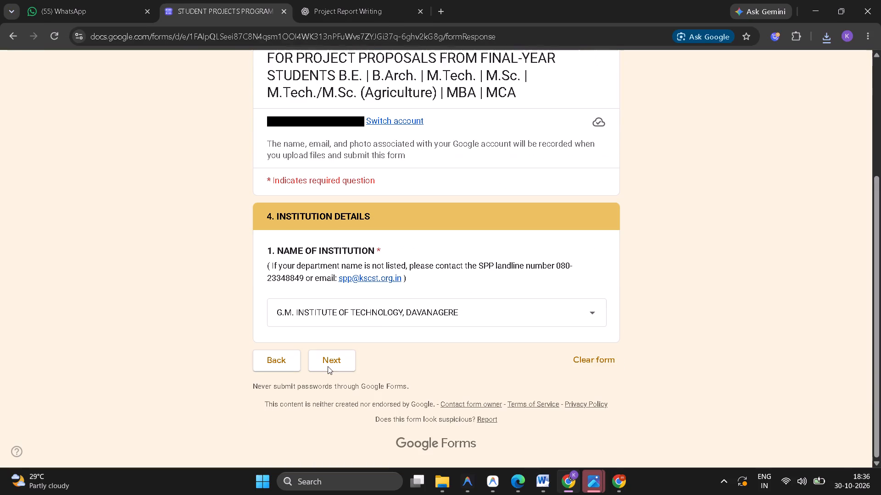
left_click(324, 365)
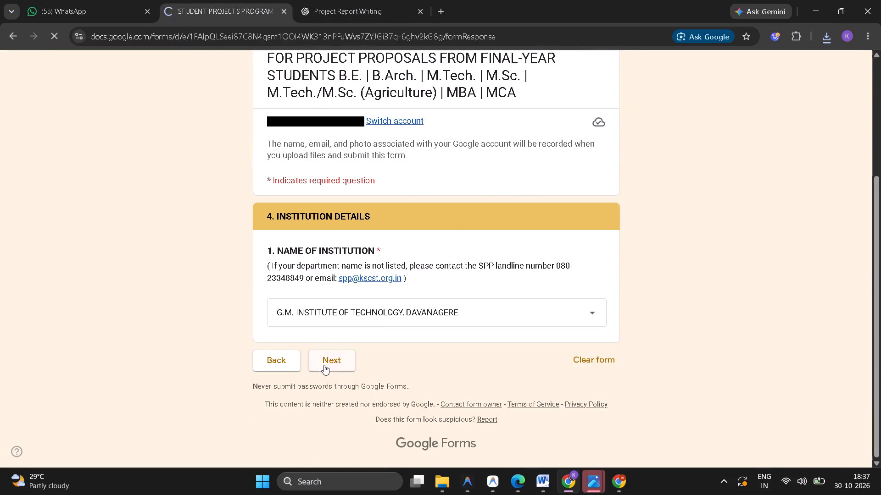
scroll(324, 365, "down", 7)
left_click(324, 365)
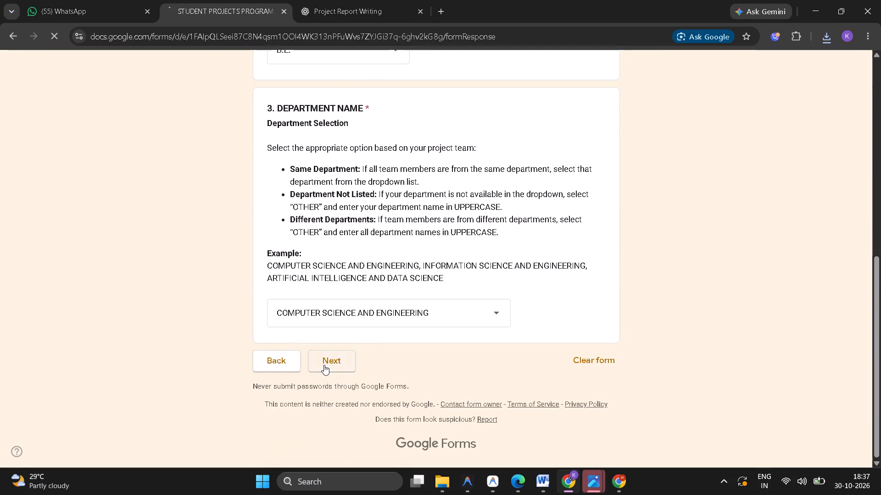
left_click(324, 365)
scroll(324, 365, "down", 4)
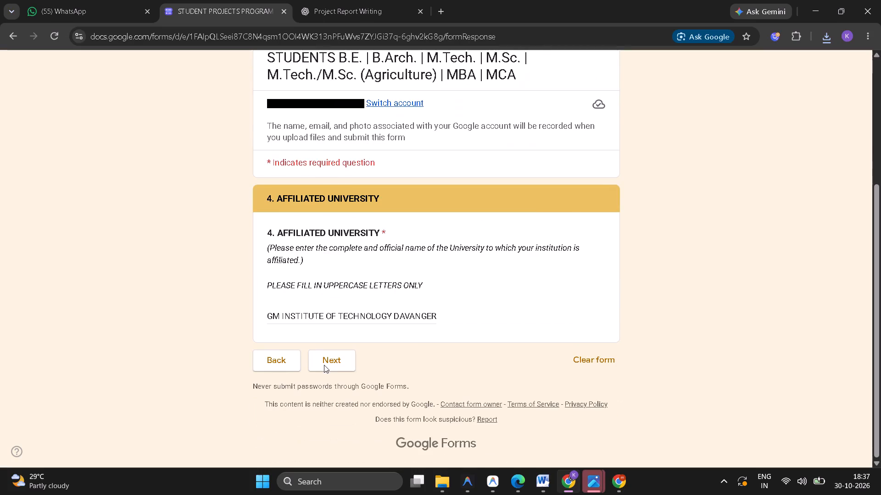
left_click(323, 365)
scroll(323, 365, "down", 4)
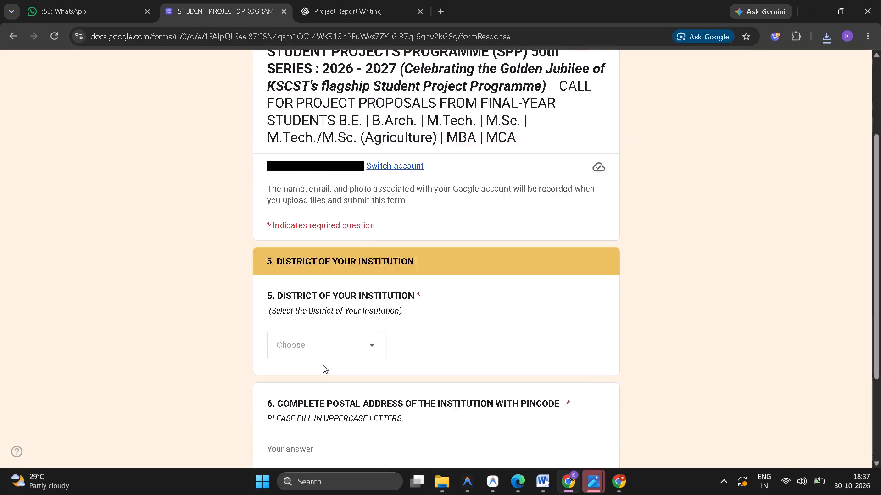
left_click(323, 365)
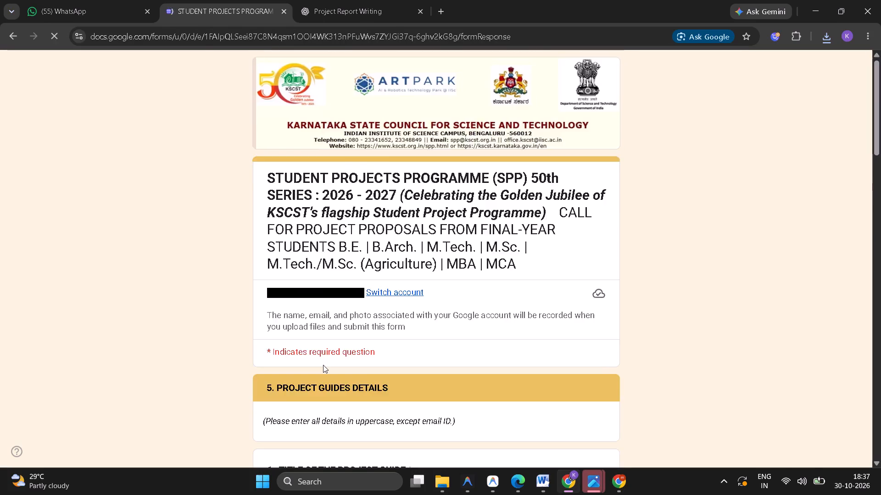
Advance through the project guide, student team and SPP coordinator sections, leaving their answers as they are, to the project description section.
scroll(323, 365, "down", 10)
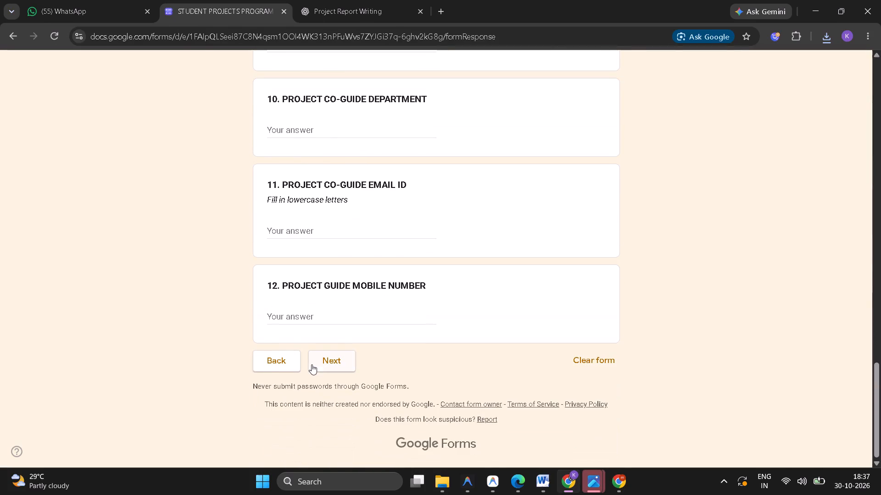
left_click(312, 364)
scroll(312, 364, "down", 5)
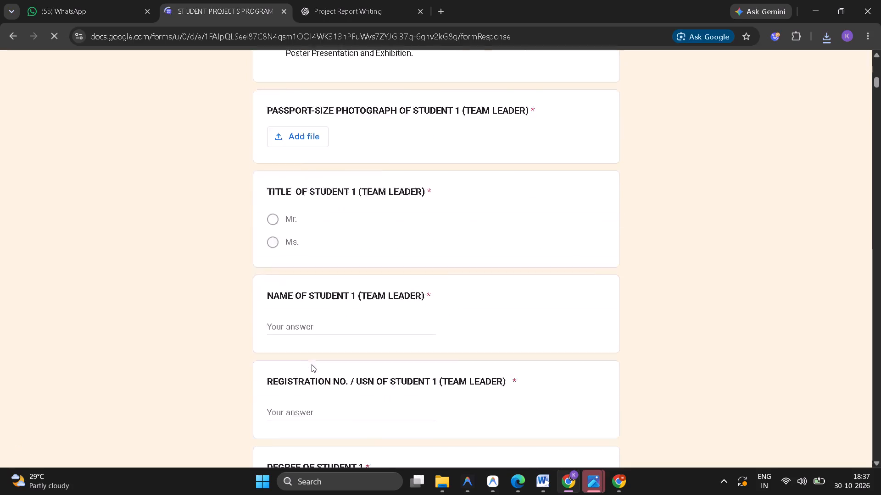
scroll(312, 364, "down", 11)
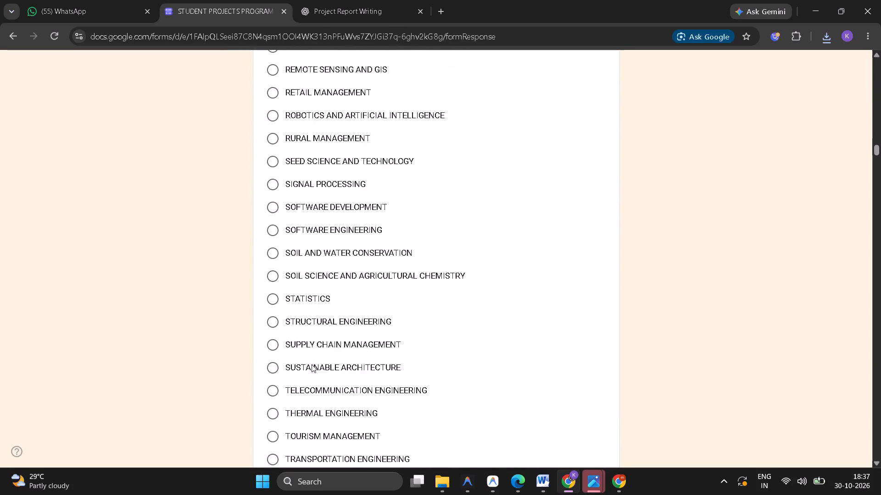
scroll(312, 364, "down", 13)
scroll(312, 364, "down", 16)
scroll(312, 364, "down", 19)
scroll(312, 364, "down", 12)
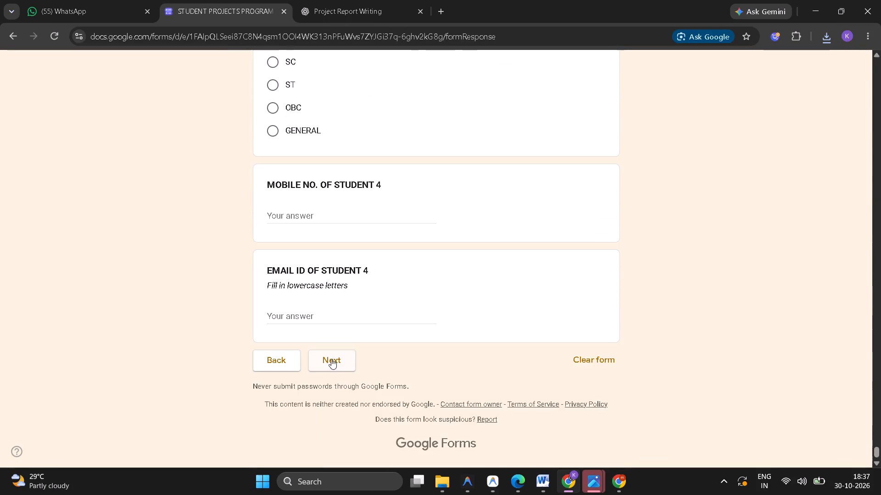
left_click(333, 358)
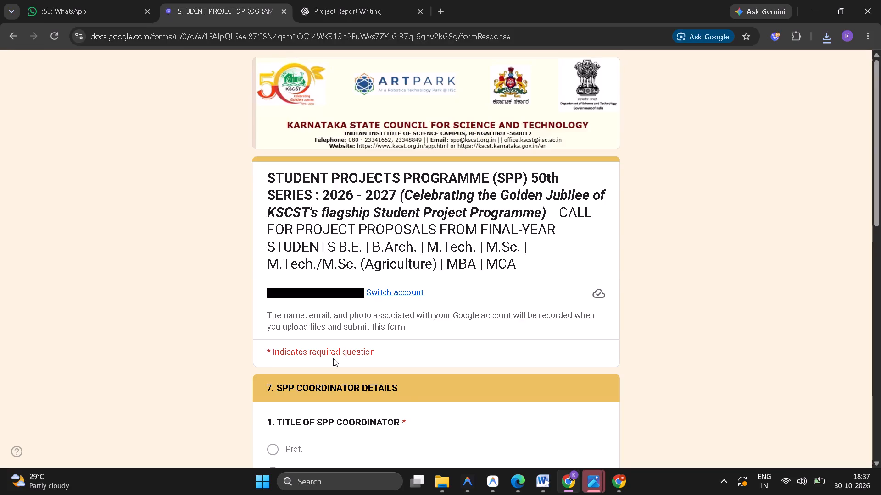
scroll(333, 358, "down", 16)
left_click(319, 366)
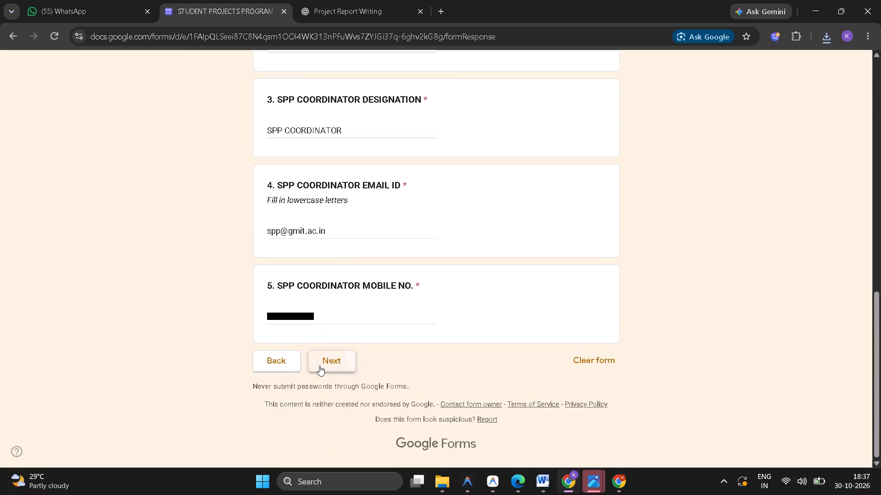
Advance through the project description and work plan sections to section 18, Facilities Available.
scroll(319, 366, "down", 7)
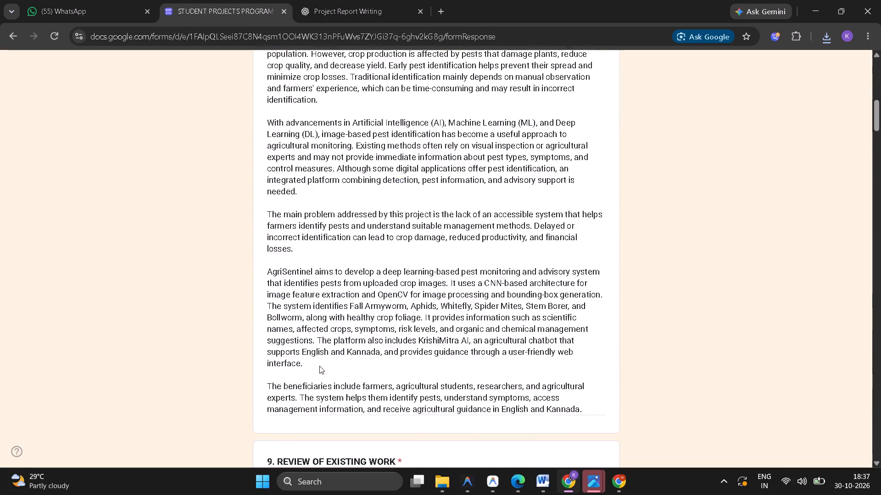
scroll(319, 366, "down", 20)
scroll(319, 366, "down", 11)
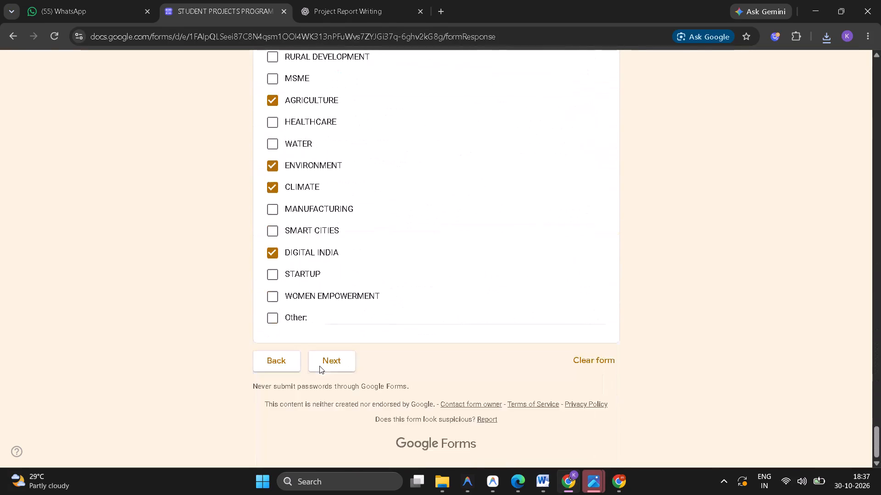
left_click(335, 352)
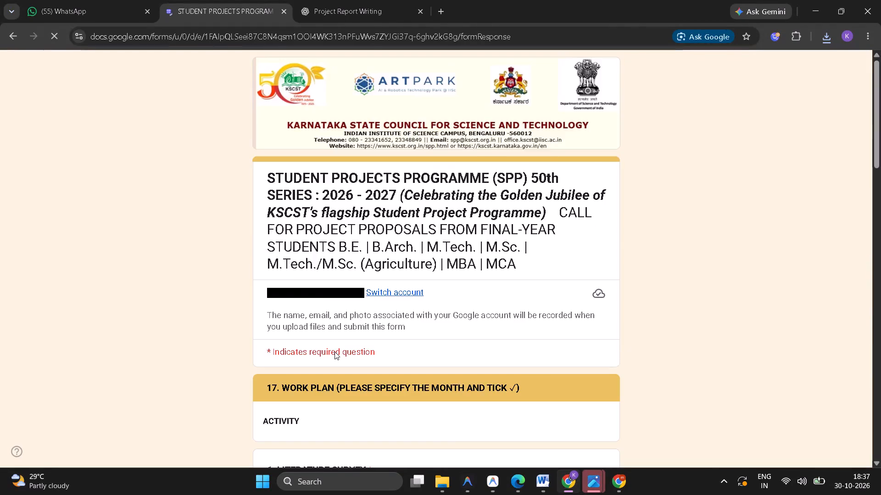
scroll(335, 352, "down", 12)
left_click(335, 359)
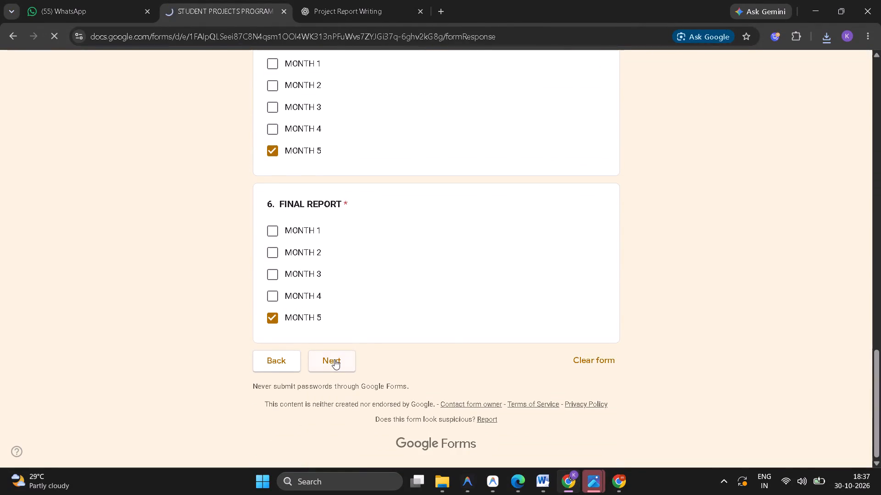
Go back to section 17, Work Plan, and also tick Month 4 for activity 6, Final Report, and for the activity just before it.
scroll(335, 359, "down", 13)
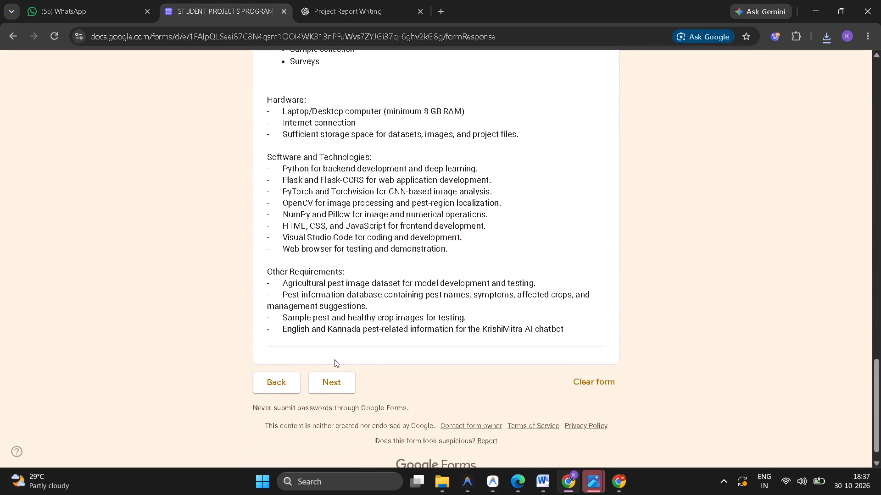
scroll(335, 359, "up", 1)
left_click(270, 390)
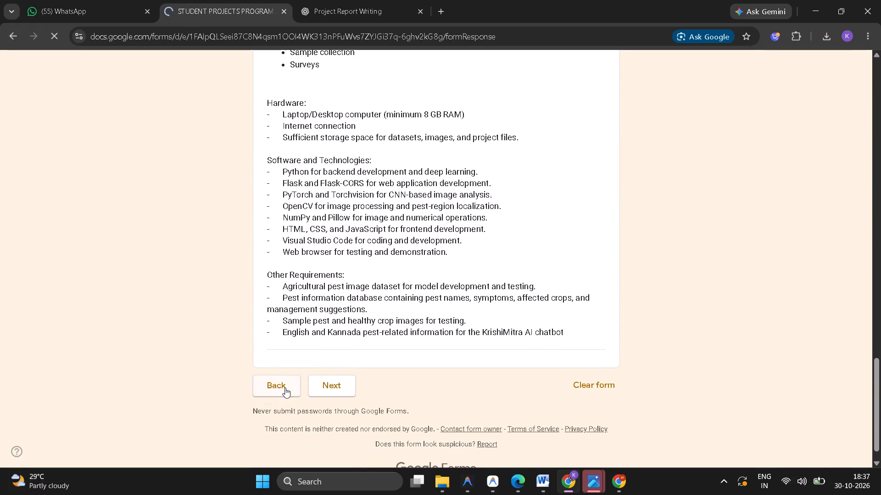
scroll(317, 382, "down", 8)
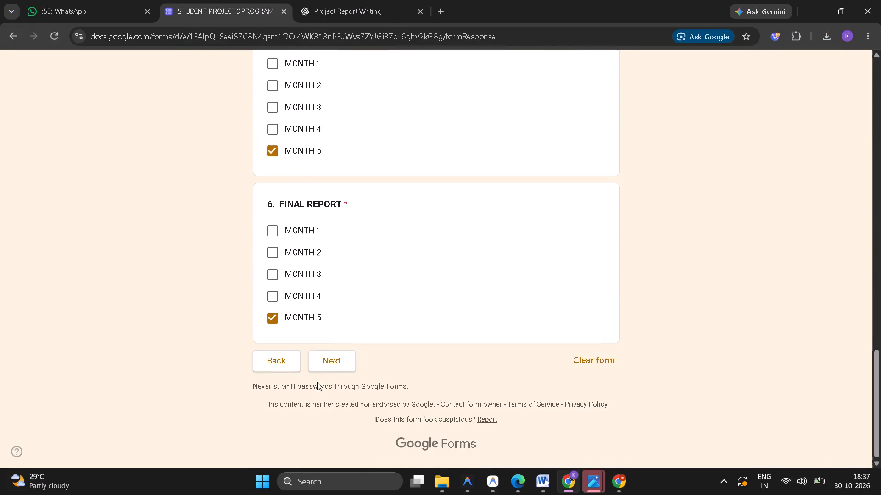
left_click(271, 296)
left_click(273, 128)
scroll(273, 128, "right", 1)
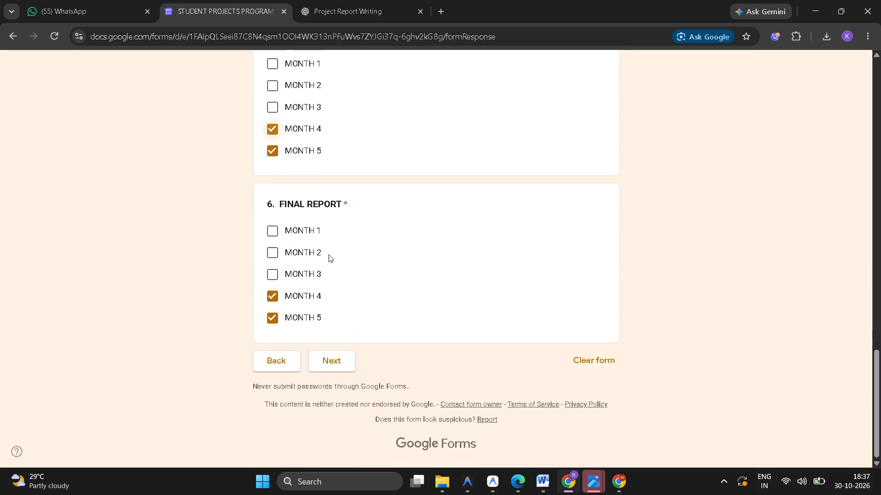
Advance from the work plan through the facilities, budget and references sections to section 22, the document uploads.
left_click(344, 356)
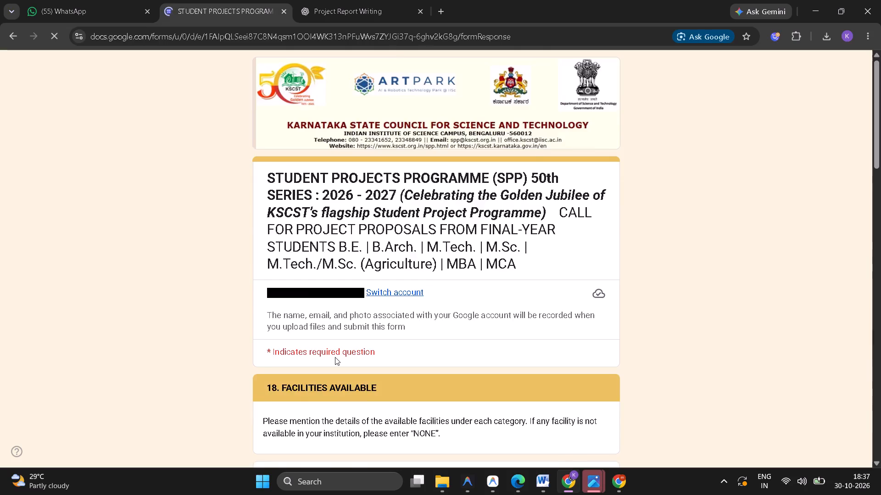
scroll(335, 357, "down", 17)
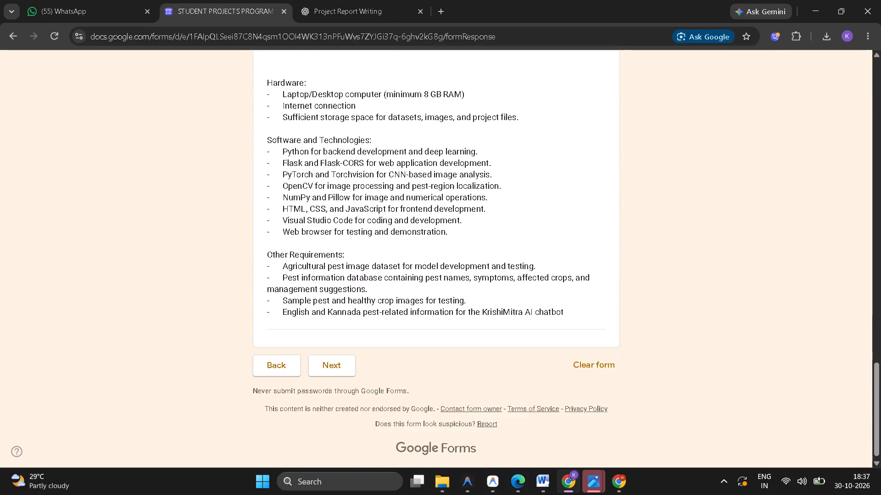
scroll(329, 380, "down", 2)
left_click(332, 362)
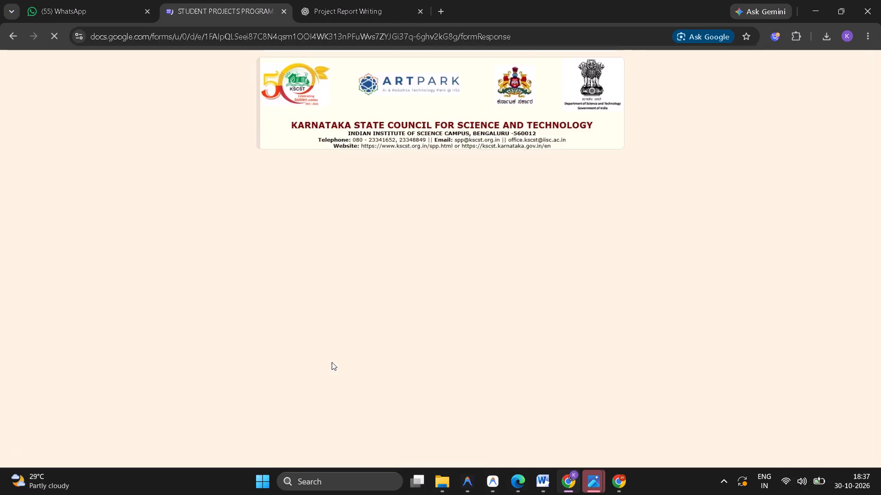
scroll(332, 362, "down", 8)
left_click(332, 362)
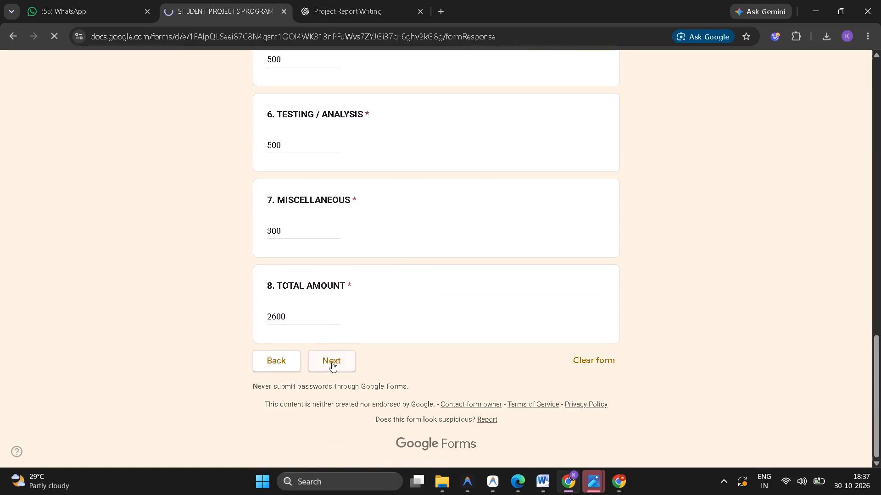
scroll(332, 362, "down", 7)
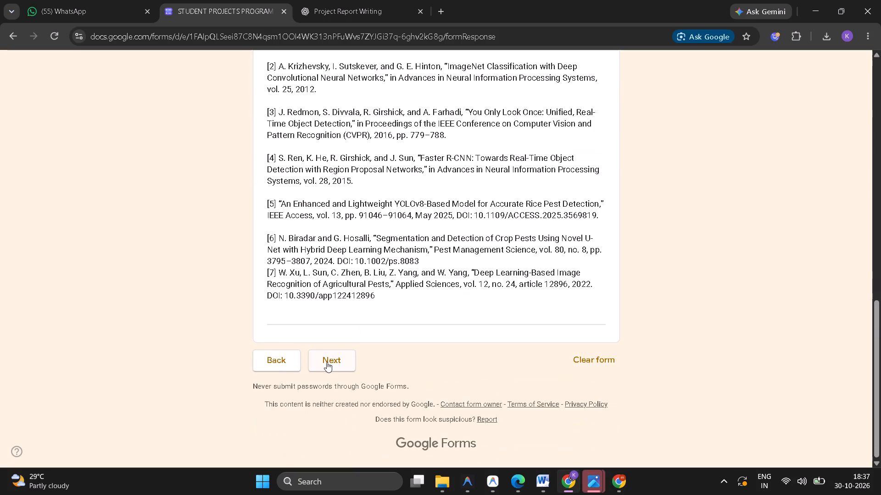
left_click(327, 362)
scroll(327, 362, "down", 7)
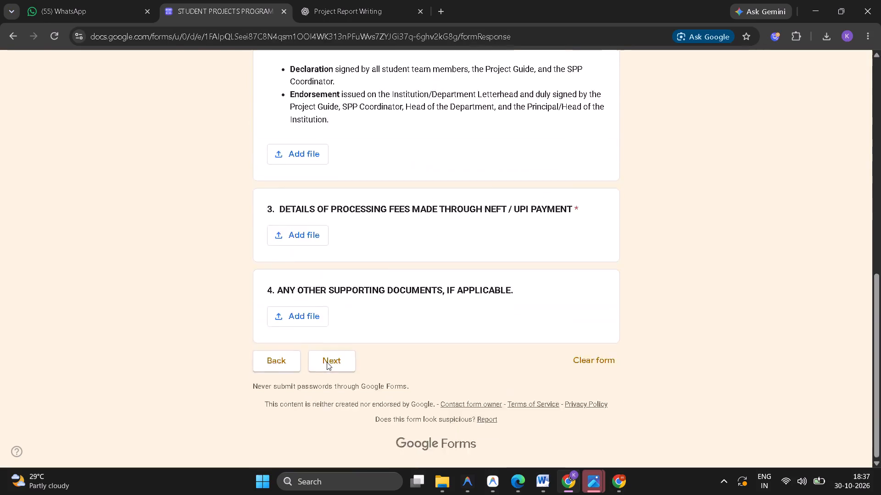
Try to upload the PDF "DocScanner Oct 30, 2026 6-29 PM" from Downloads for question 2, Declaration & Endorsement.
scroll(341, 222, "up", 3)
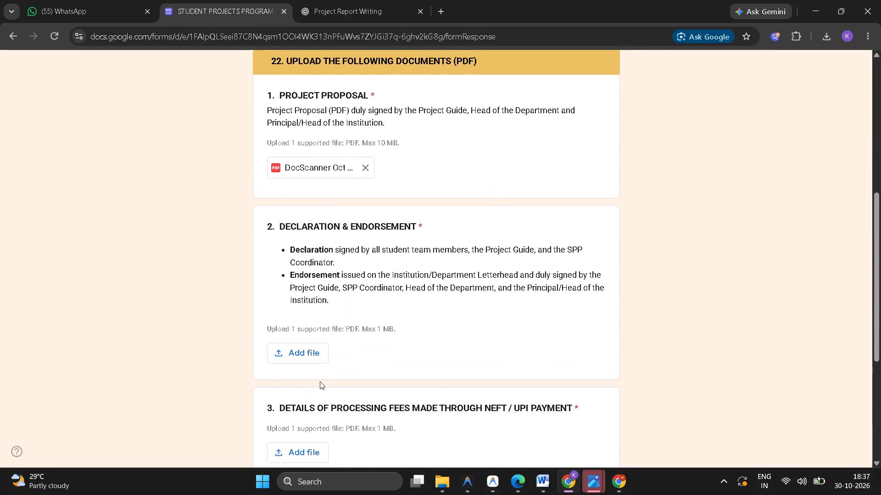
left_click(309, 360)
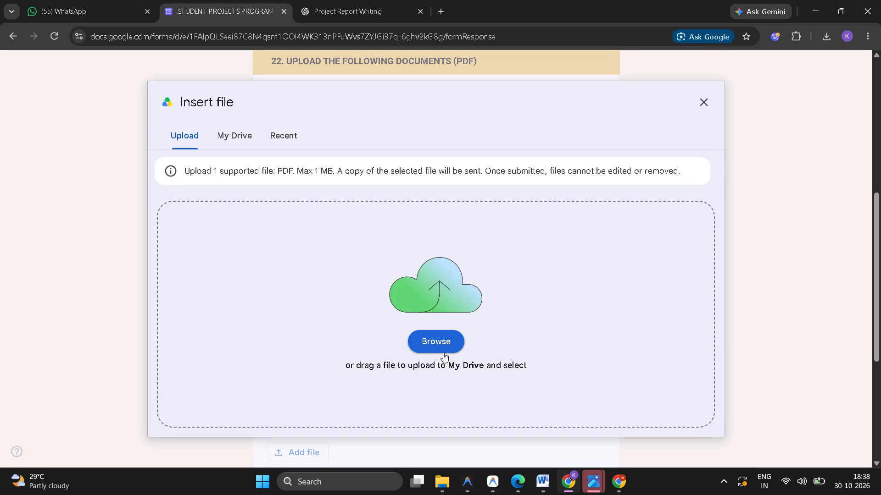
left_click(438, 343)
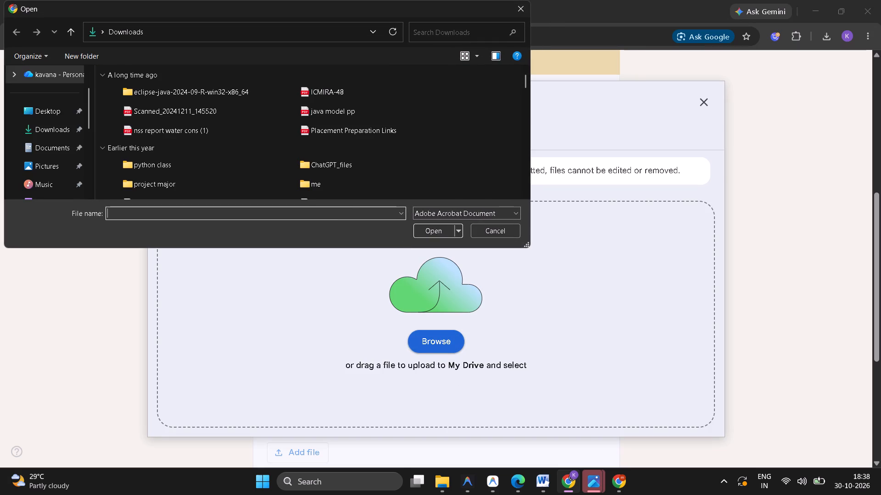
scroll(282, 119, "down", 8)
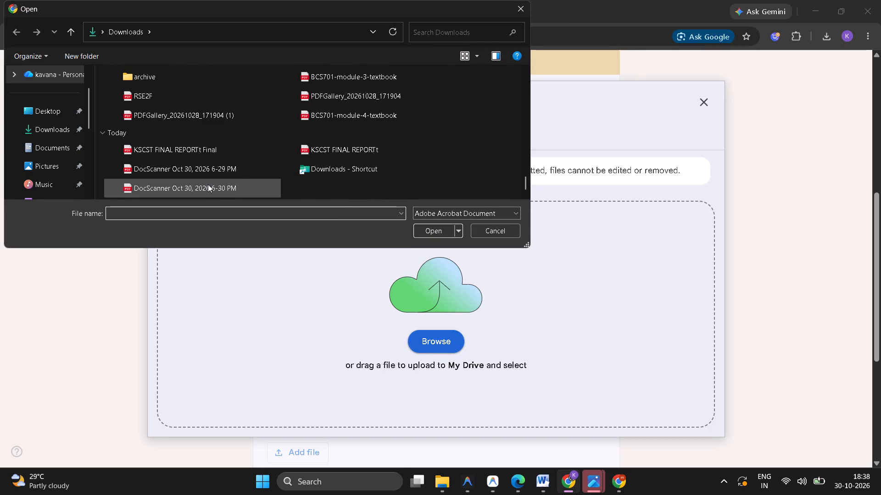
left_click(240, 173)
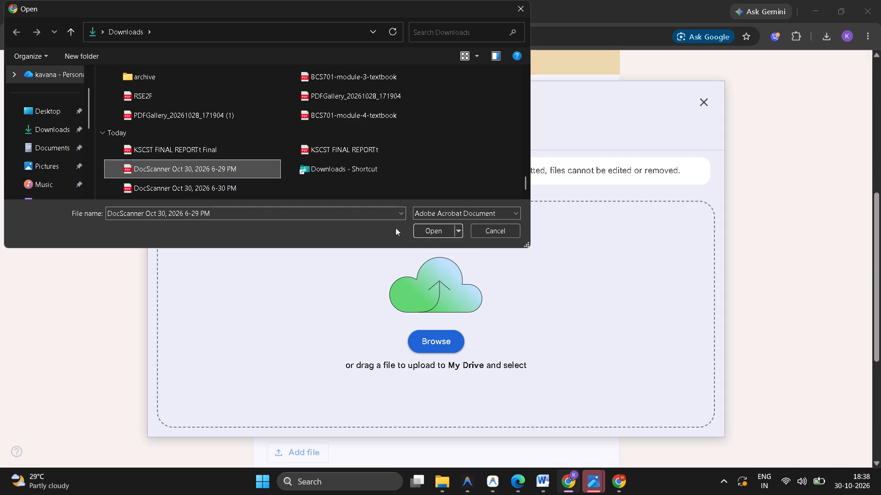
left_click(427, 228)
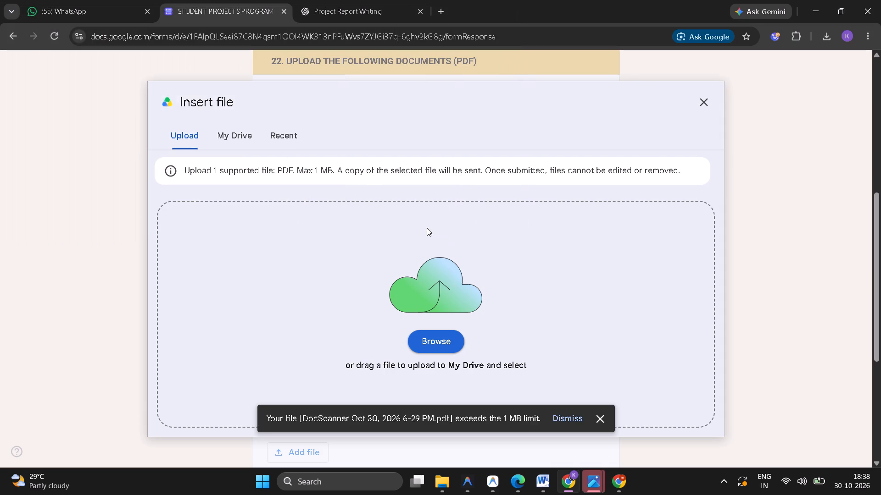
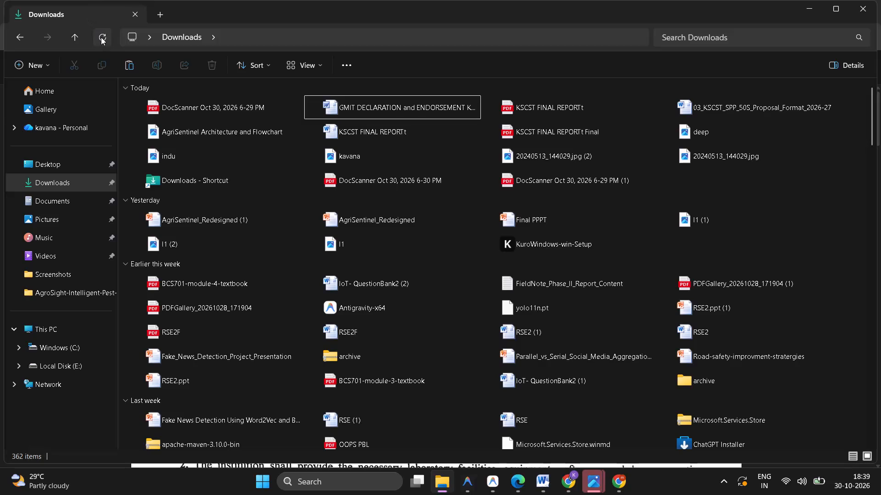
Refresh the Downloads folder's file listing to bring the newest scanned PDFs up to date.
left_click(101, 37)
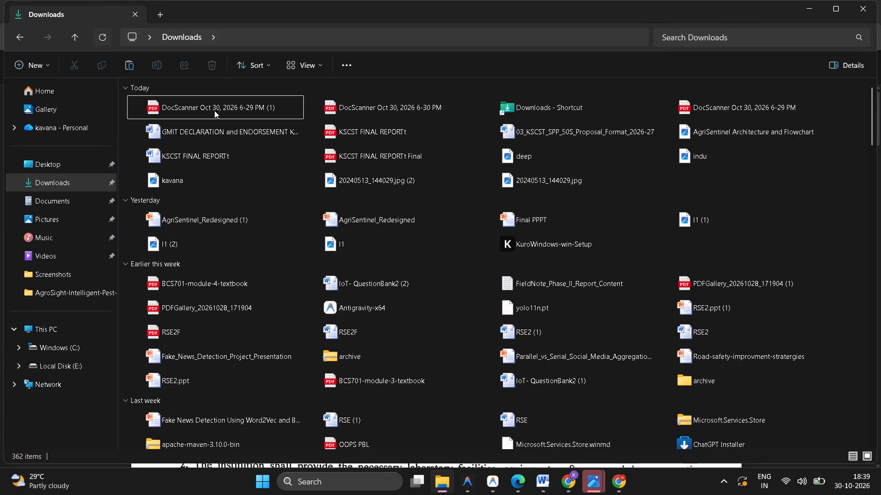
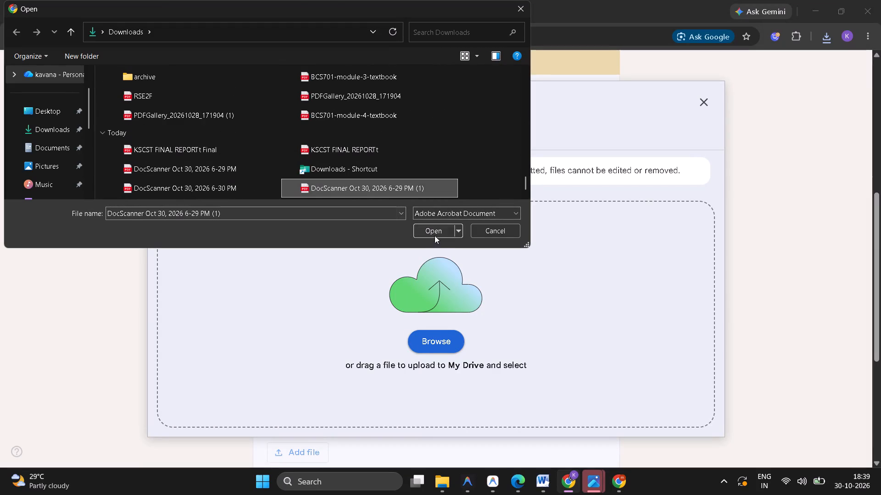
Upload the PDF "DocScanner Oct 30, 2026 6-29 PM (1)" as the Declaration & Endorsement document in section 22.
left_click(435, 234)
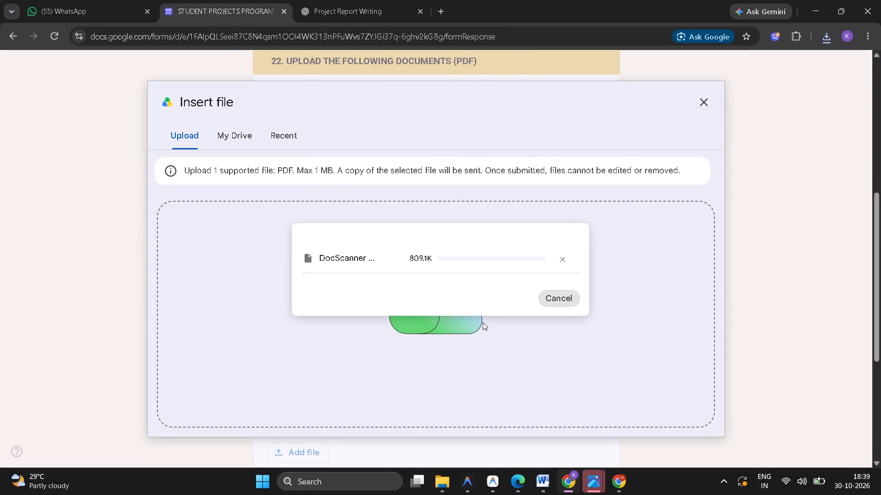
scroll(442, 340, "down", 2)
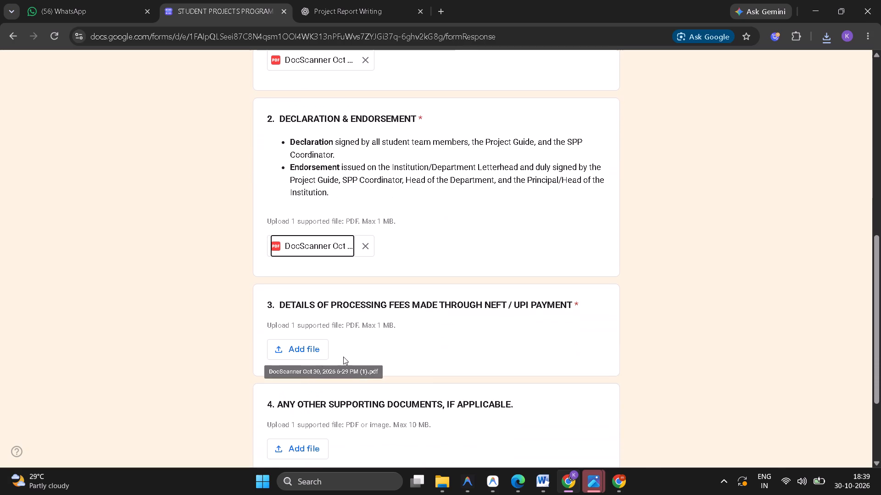
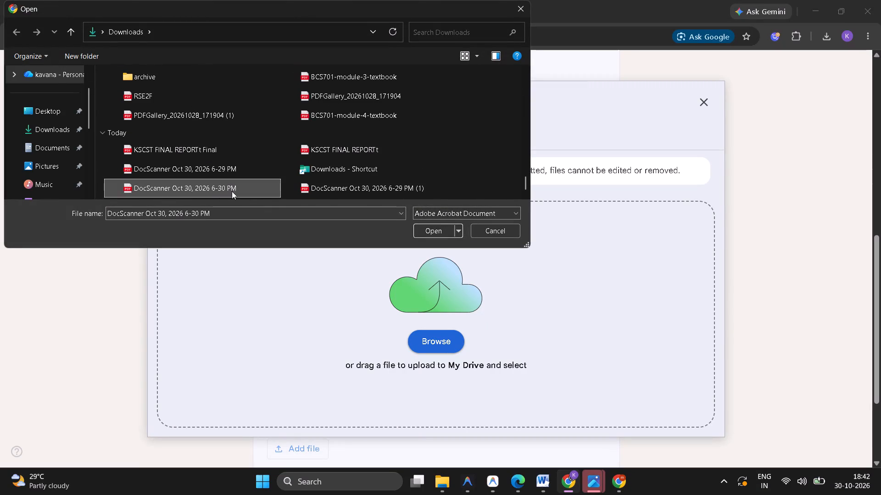
Upload the PDF "DocScanner Oct 30, 2026 6-30 PM" as the processing fee payment details and continue to section 23.
left_click(419, 233)
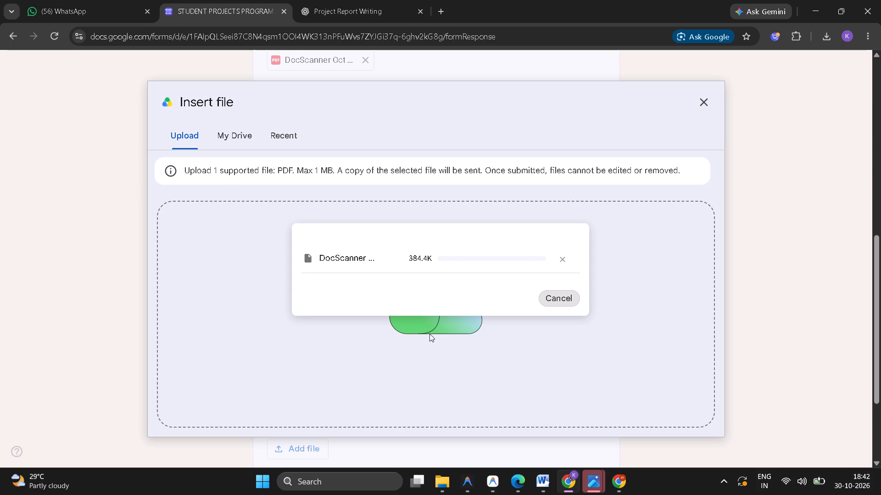
scroll(429, 334, "down", 2)
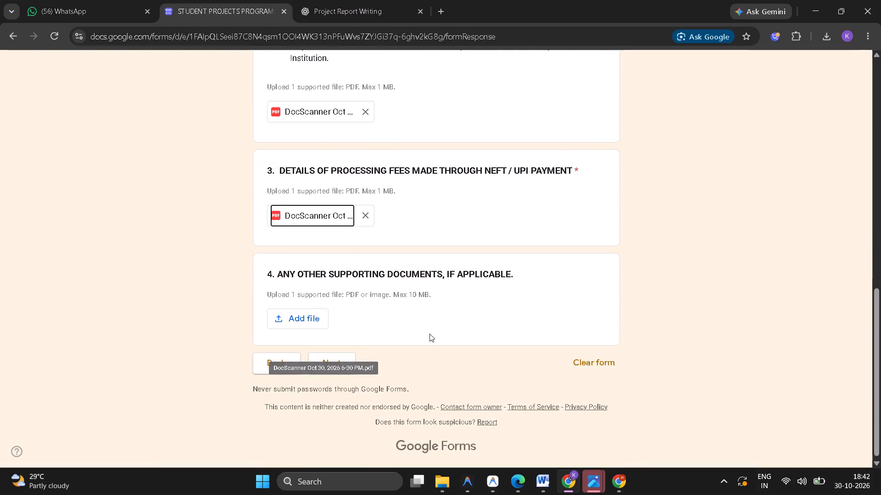
scroll(429, 334, "down", 1)
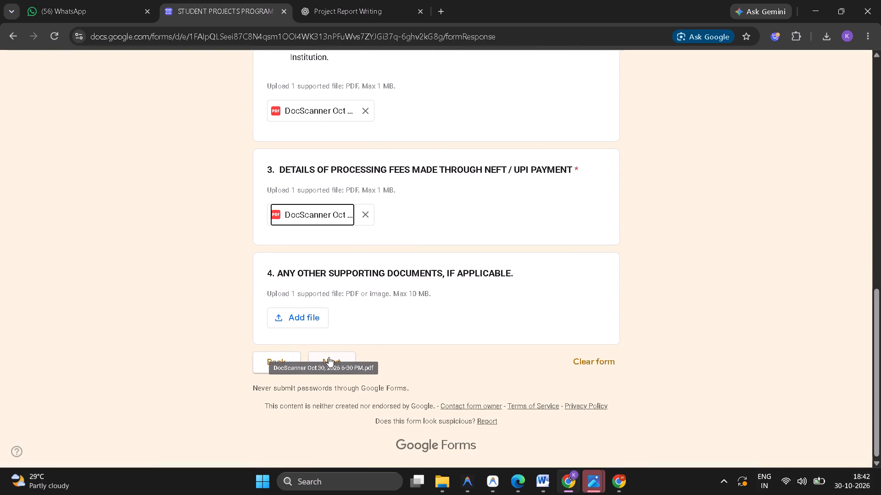
left_click(329, 357)
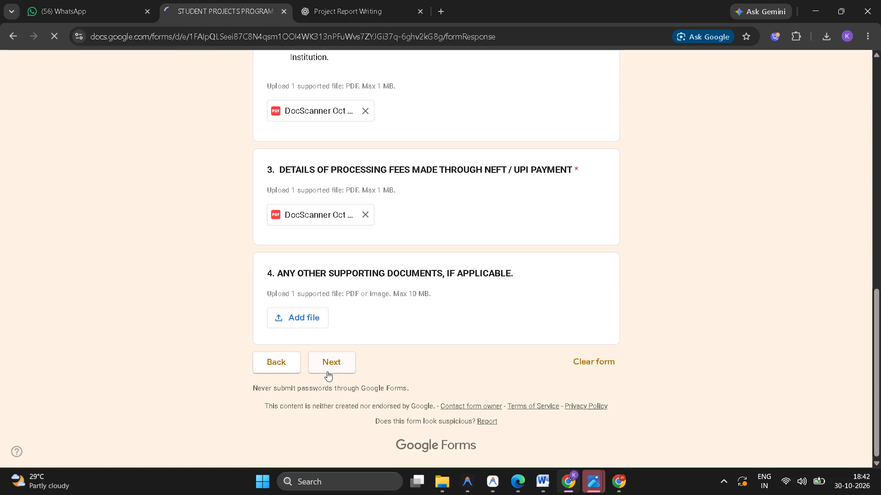
Read the processing fee details and the mode of payment instructions in section 23.
scroll(345, 356, "down", 1)
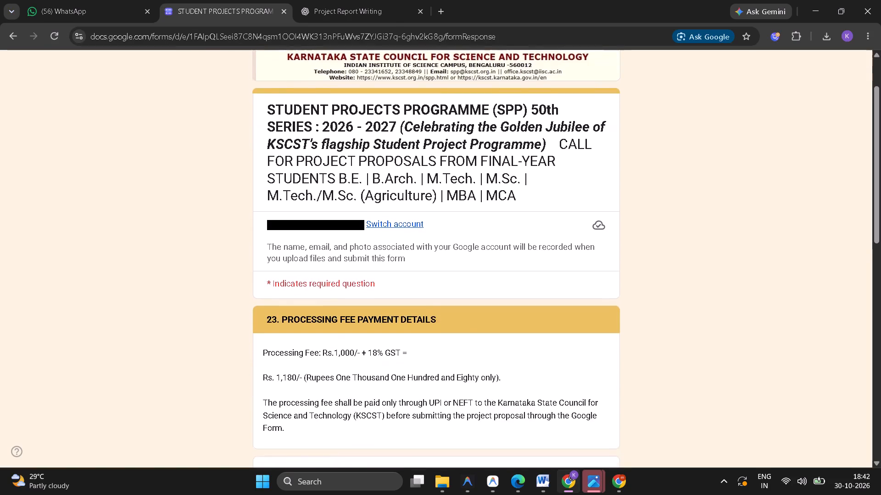
scroll(345, 356, "down", 5)
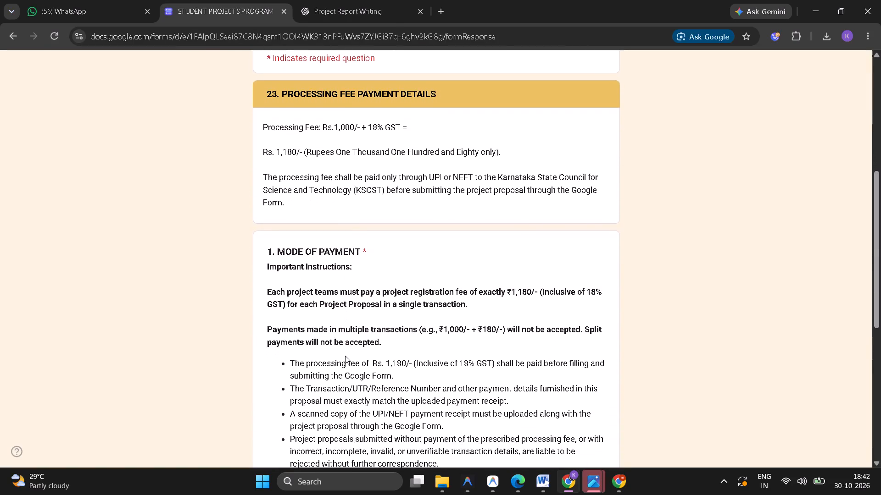
scroll(345, 356, "down", 1)
scroll(342, 310, "down", 3)
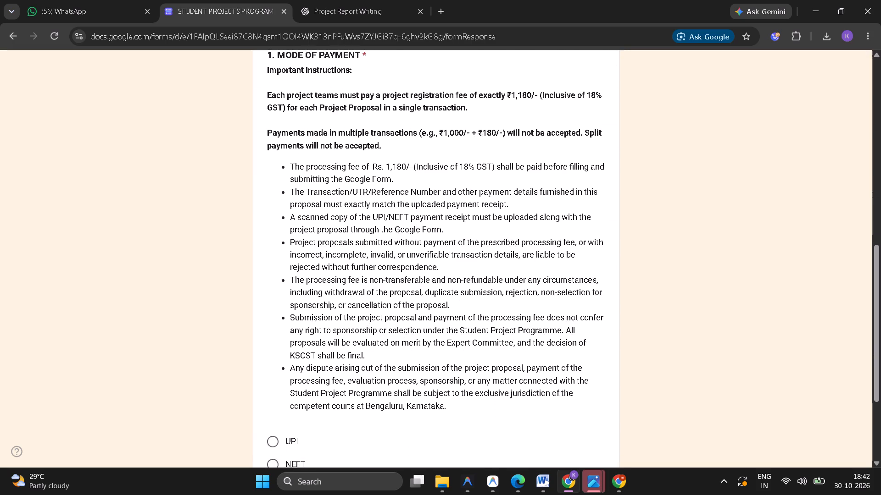
scroll(342, 310, "down", 2)
scroll(307, 249, "up", 1)
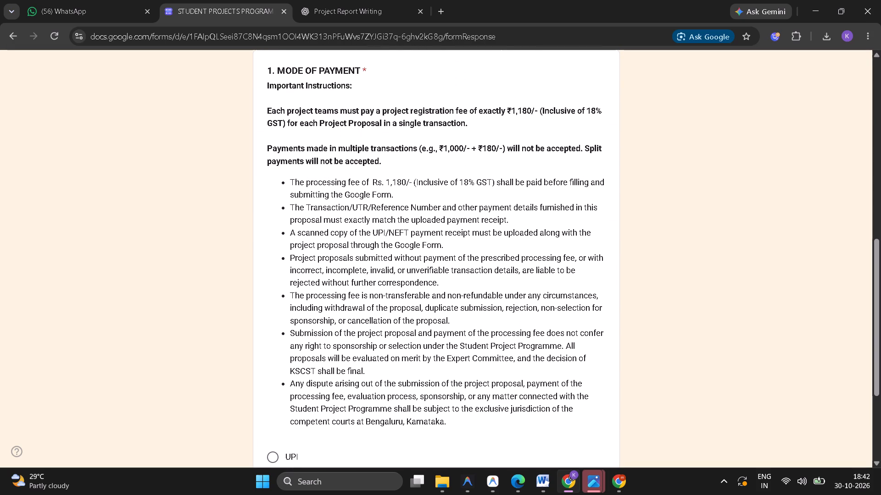
scroll(307, 249, "up", 3)
scroll(307, 249, "down", 4)
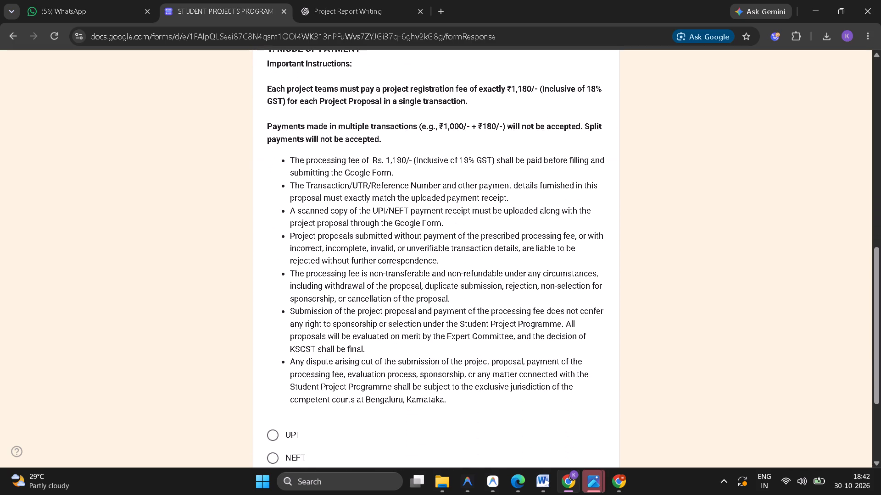
scroll(307, 249, "up", 2)
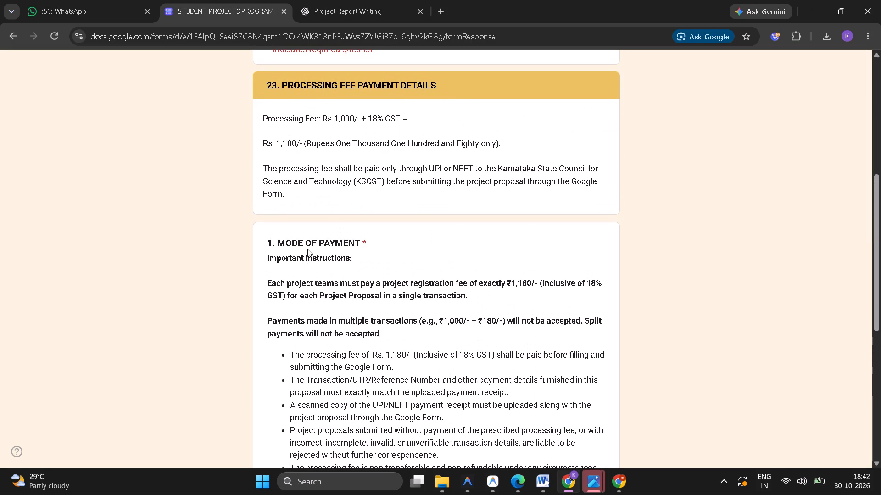
scroll(307, 249, "down", 1)
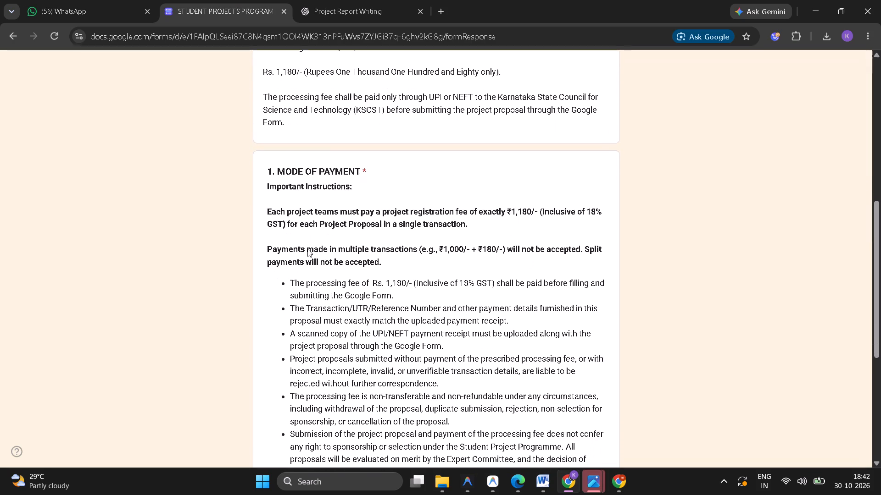
scroll(307, 249, "down", 2)
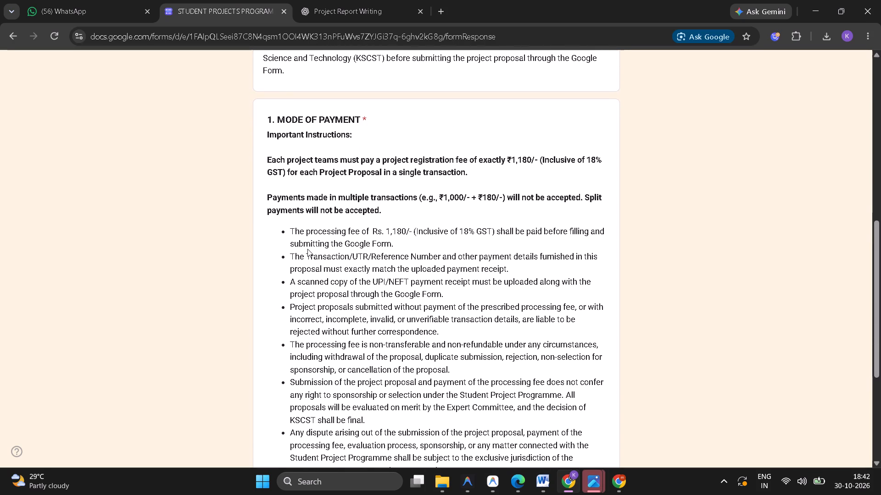
scroll(393, 258, "down", 2)
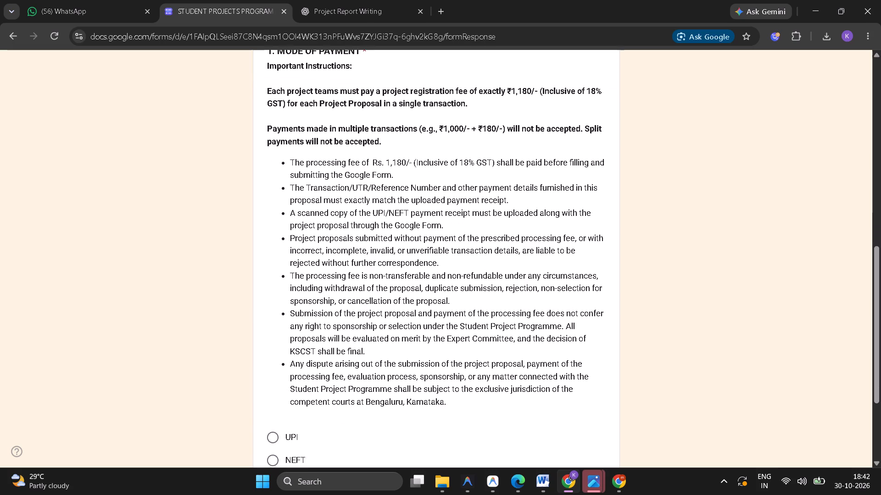
Choose UPI as the mode of payment and continue to the UPI payment details.
scroll(393, 258, "down", 1)
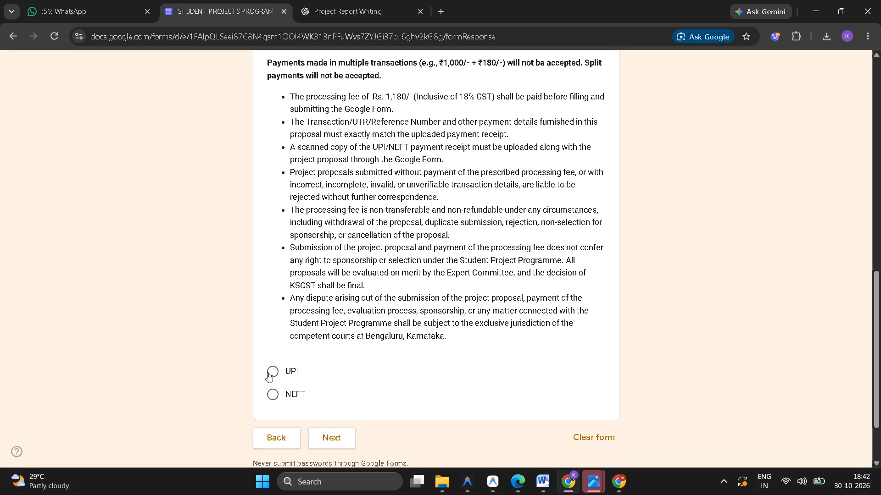
left_click(268, 372)
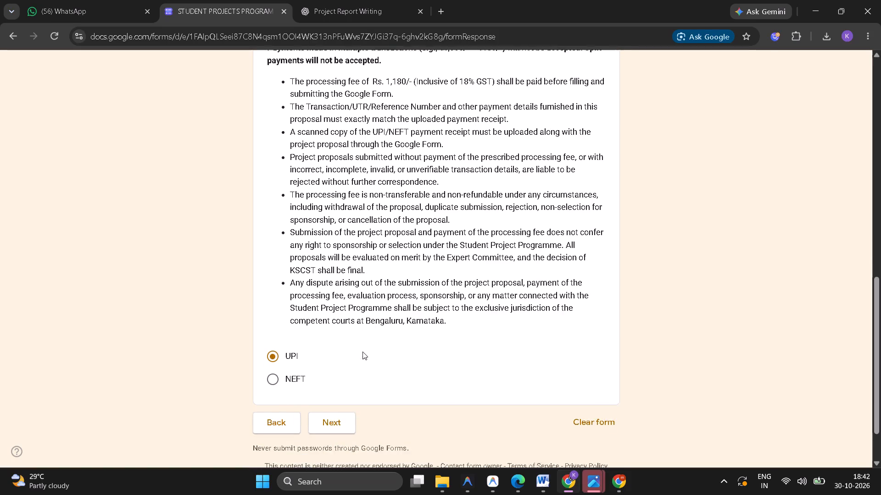
left_click(335, 426)
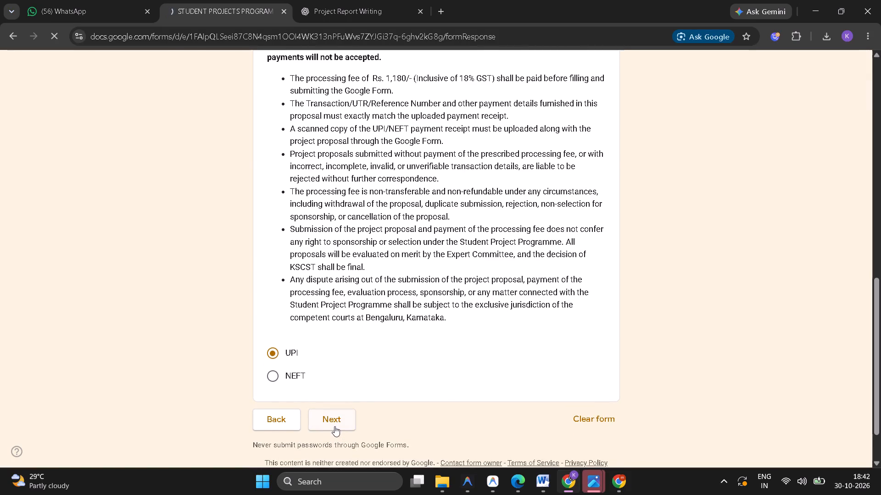
Set the date of payment in question 3 to 30-10-2026.
scroll(335, 426, "down", 3)
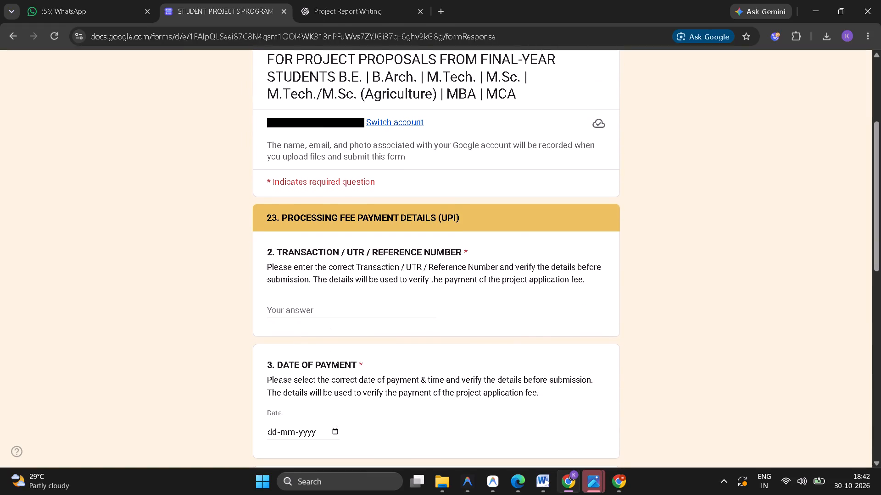
left_click(335, 316)
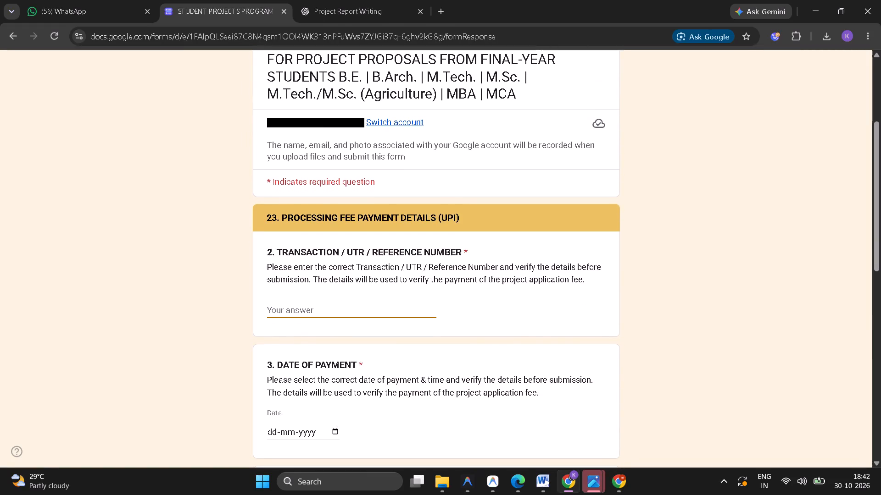
left_click(337, 427)
scroll(327, 427, "down", 1)
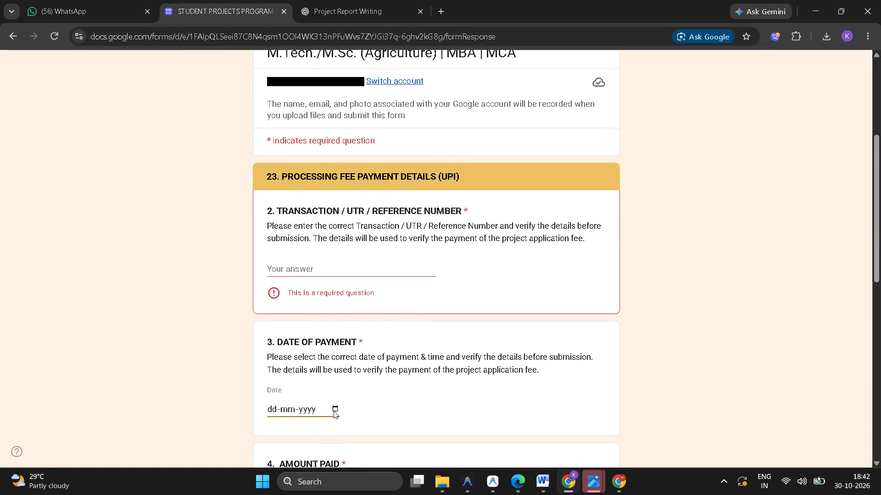
left_click(334, 411)
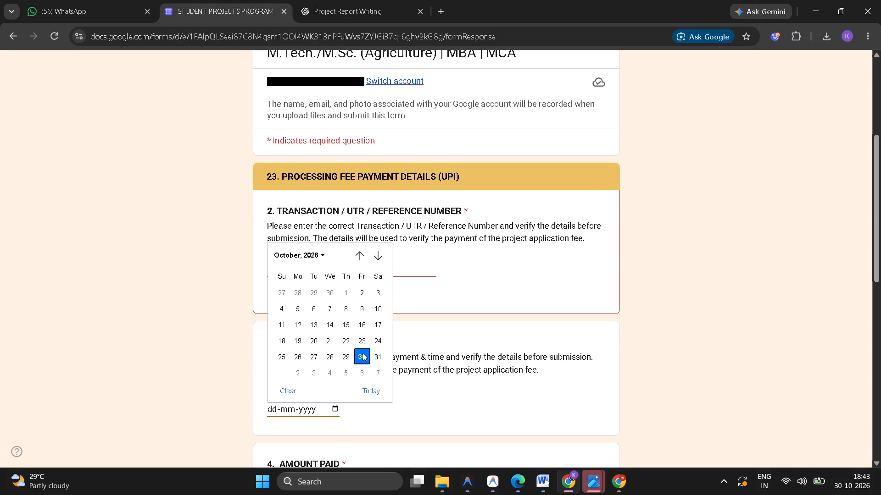
left_click(362, 357)
Select Rs. 1,180/- (Inclusive of 18% GST) as the amount paid in question 4.
scroll(328, 307, "down", 1)
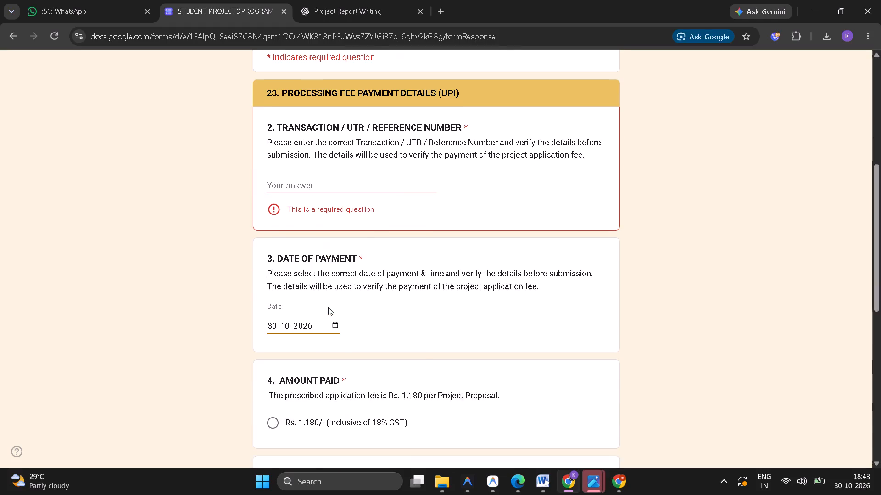
scroll(328, 307, "down", 2)
left_click(270, 377)
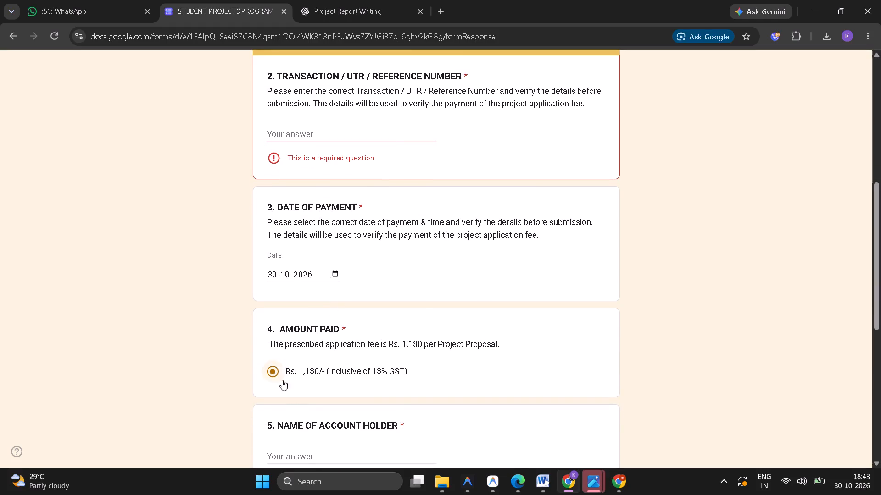
Enter the UPI payment's transaction reference number in question 2 of section 23.
scroll(297, 403, "down", 2)
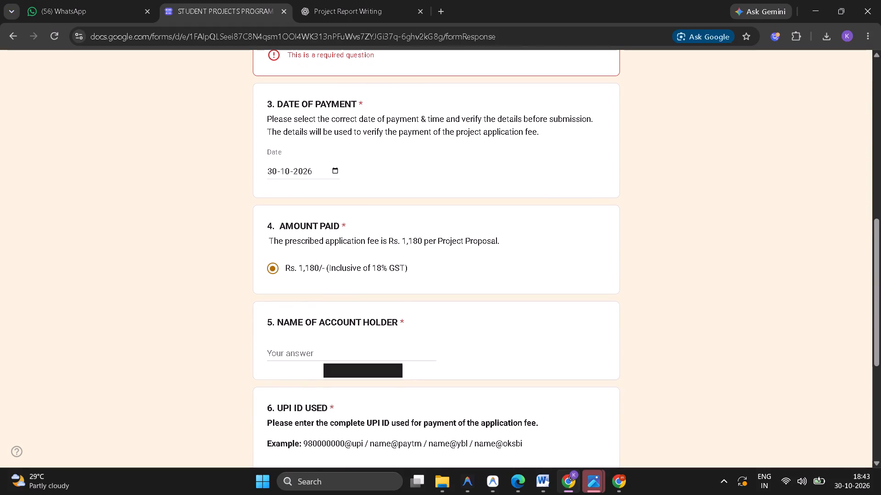
scroll(316, 351, "down", 3)
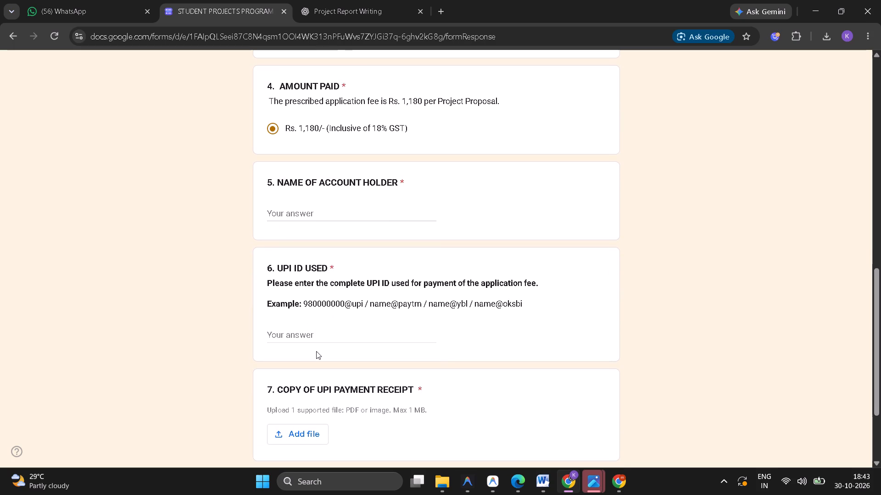
scroll(316, 351, "down", 1)
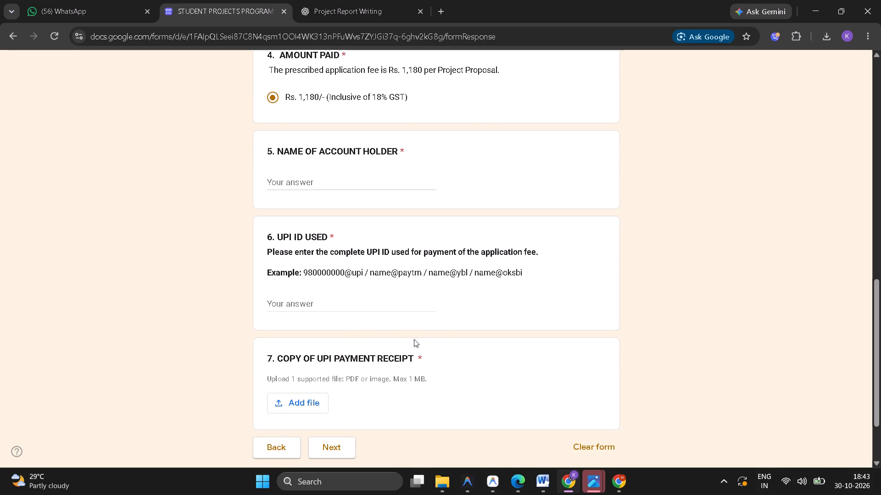
scroll(374, 305, "up", 6)
scroll(374, 305, "down", 2)
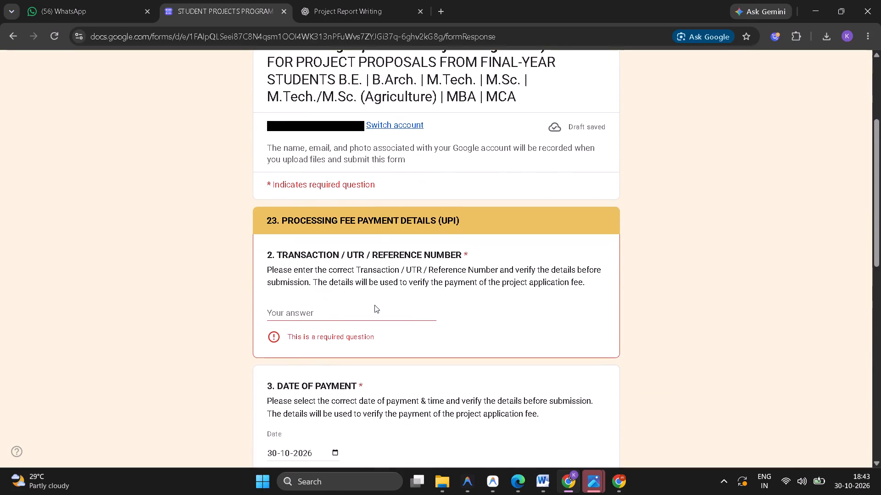
left_click(346, 302)
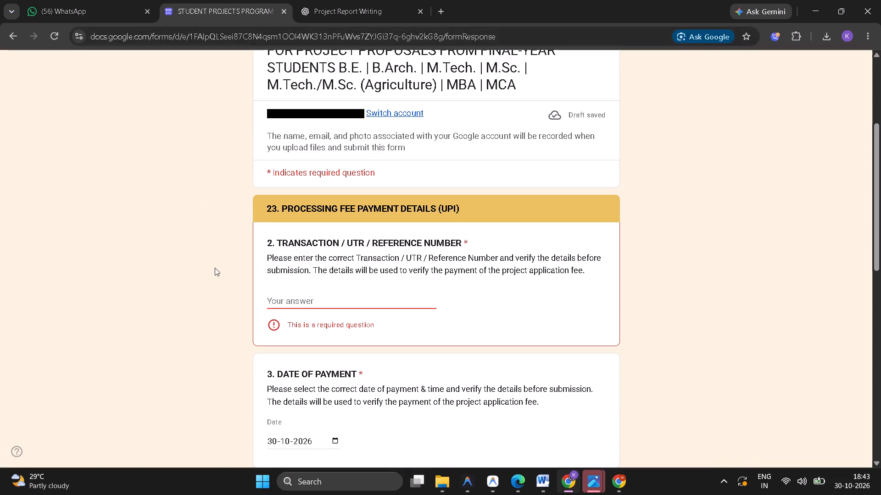
left_click(294, 299)
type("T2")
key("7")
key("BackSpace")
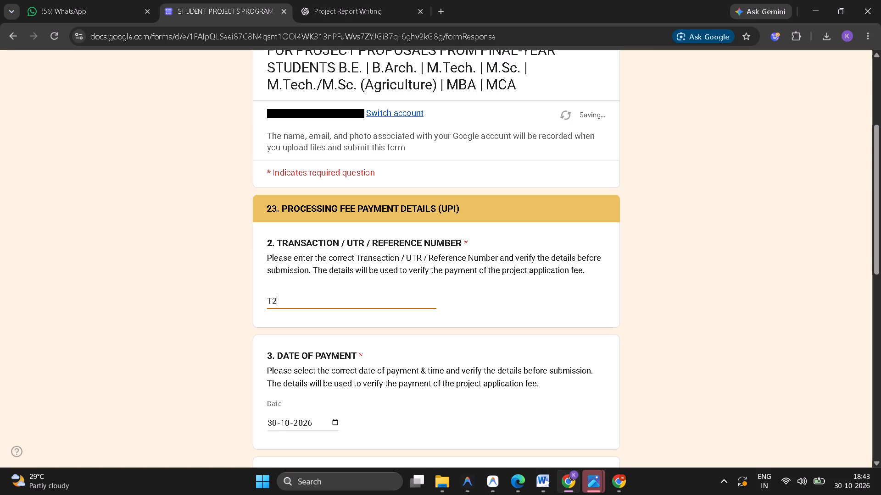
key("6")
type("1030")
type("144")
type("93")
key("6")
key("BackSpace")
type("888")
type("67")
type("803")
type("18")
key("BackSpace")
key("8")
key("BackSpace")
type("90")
Review the remaining UPI payment questions on account holder name, UPI ID used and payment receipt copy.
scroll(294, 299, "down", 1)
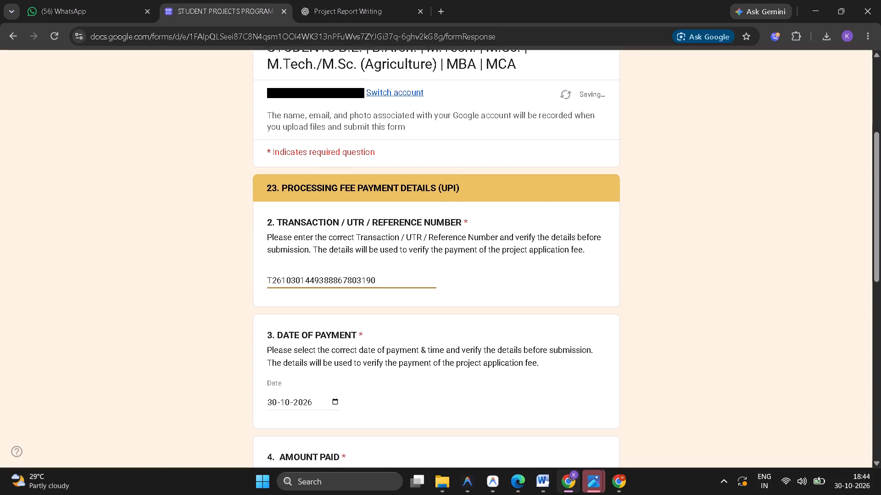
scroll(294, 299, "down", 1)
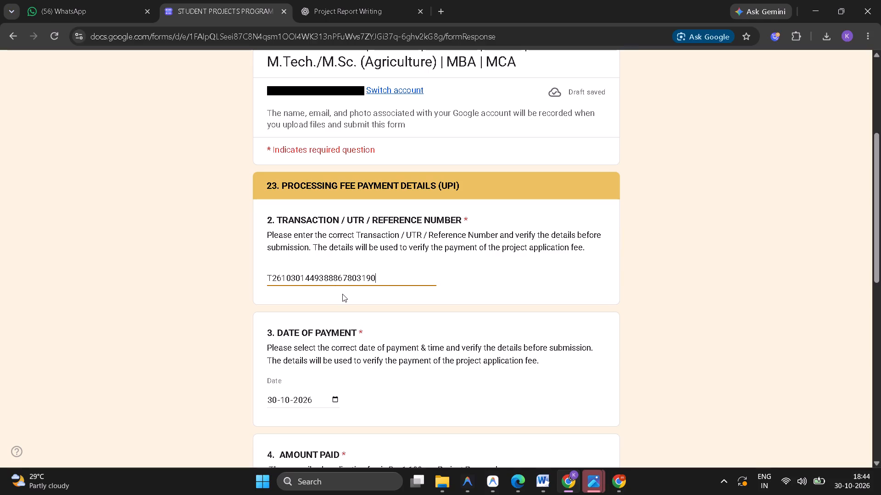
scroll(342, 294, "down", 1)
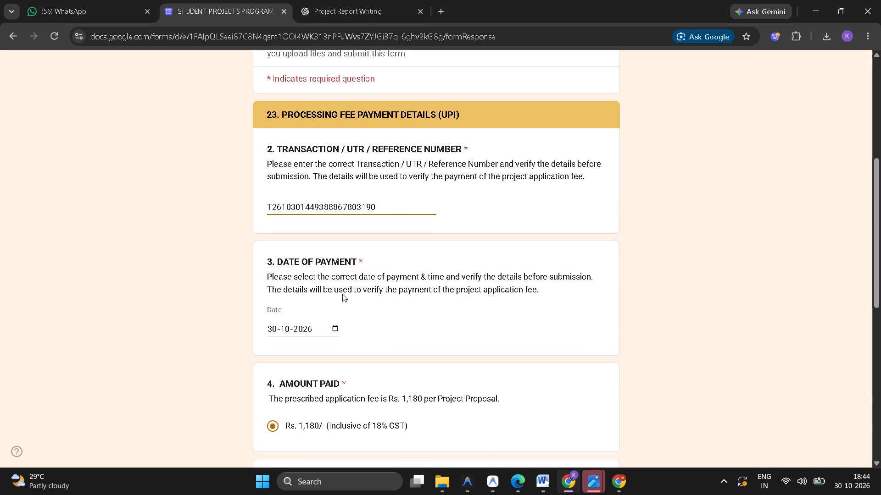
scroll(342, 294, "down", 1)
scroll(336, 407, "down", 2)
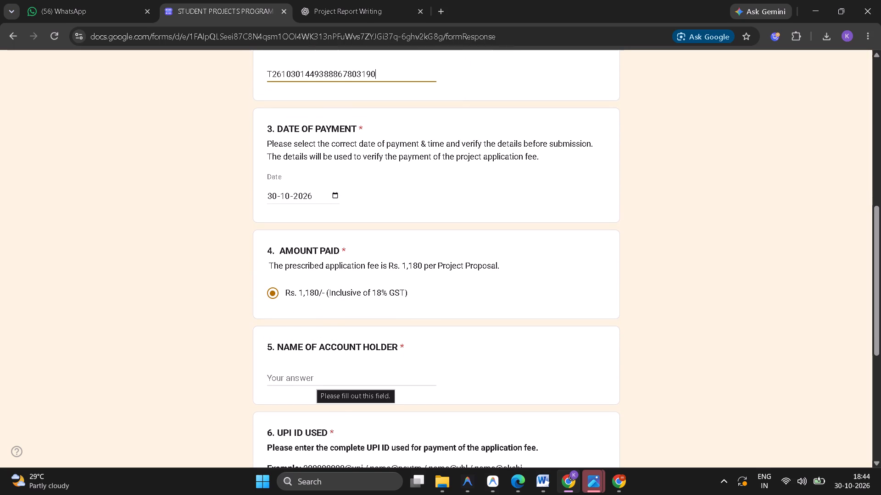
scroll(311, 380, "down", 1)
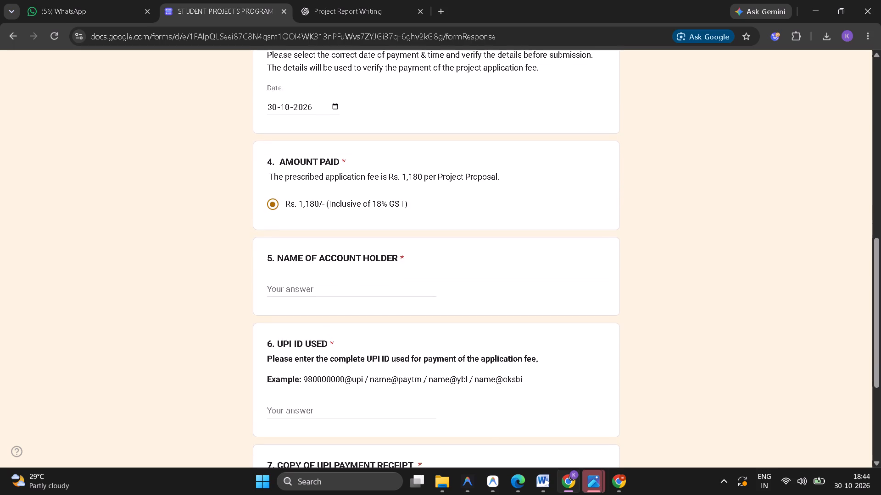
scroll(311, 380, "down", 1)
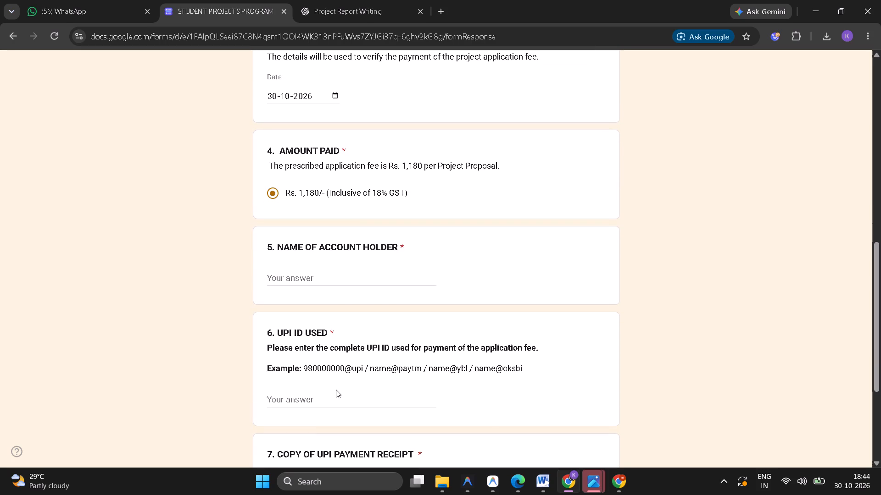
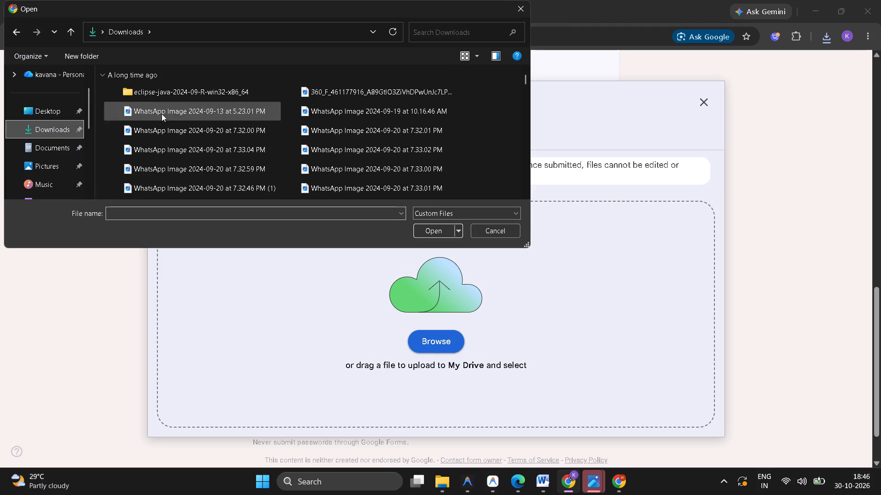
Upload the image "WhatsApp Image 2026-10-30 at 6.46.06 PM" from Downloads as the UPI payment receipt copy in question 7.
scroll(194, 155, "down", 16)
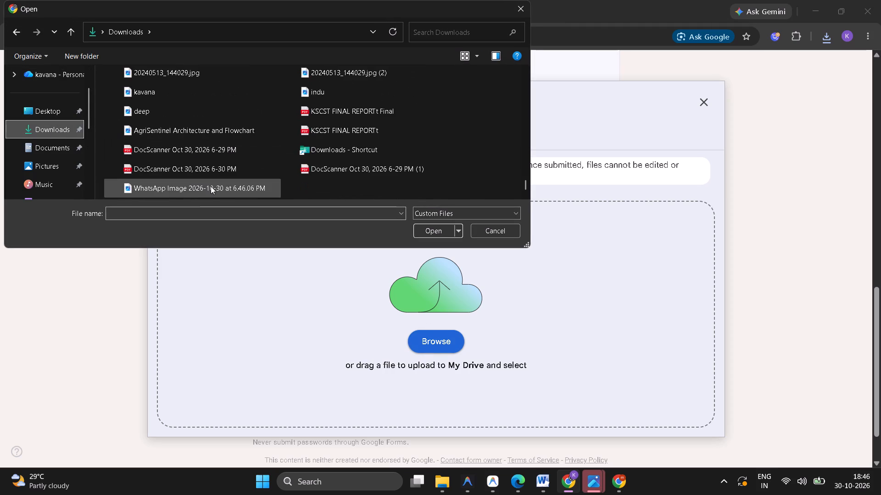
left_click(211, 186)
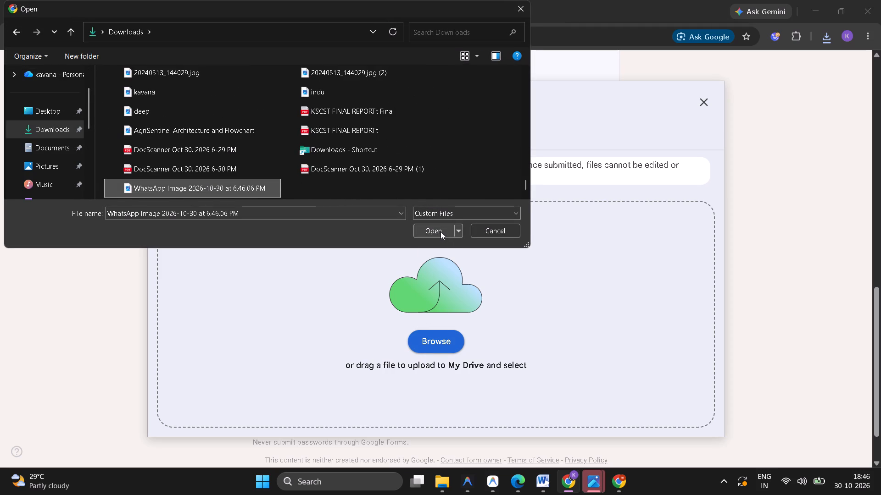
left_click(440, 231)
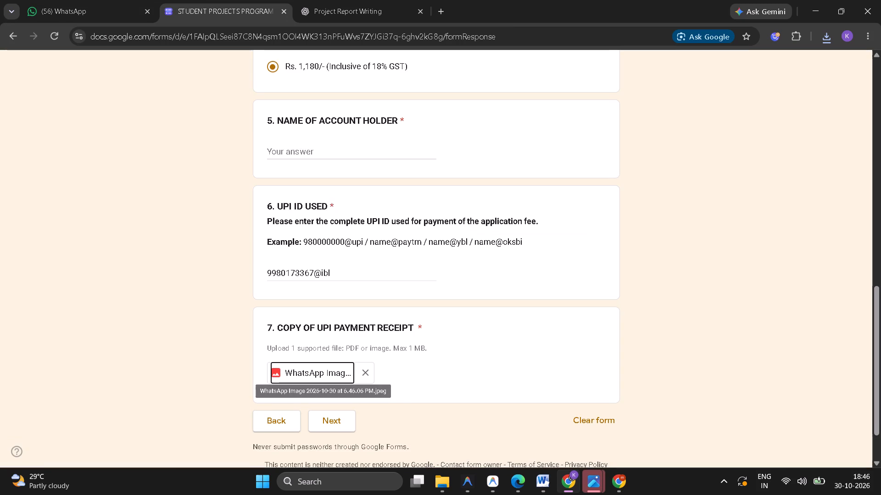
scroll(437, 263, "up", 5)
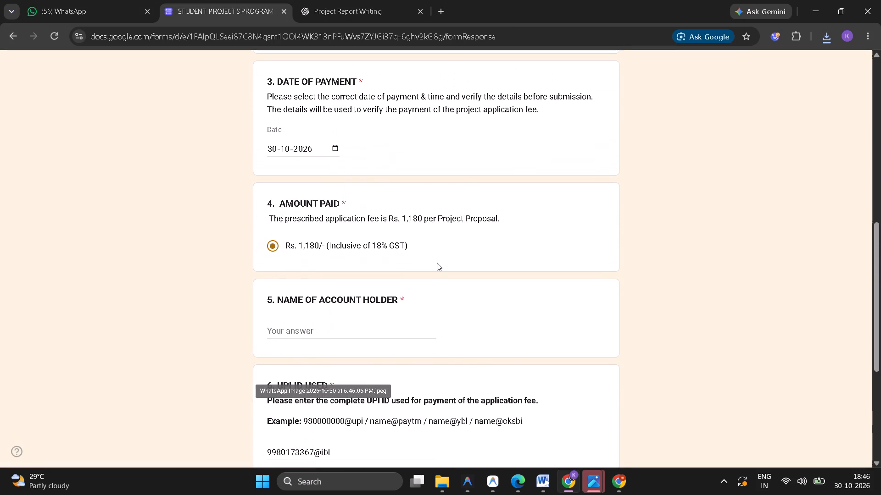
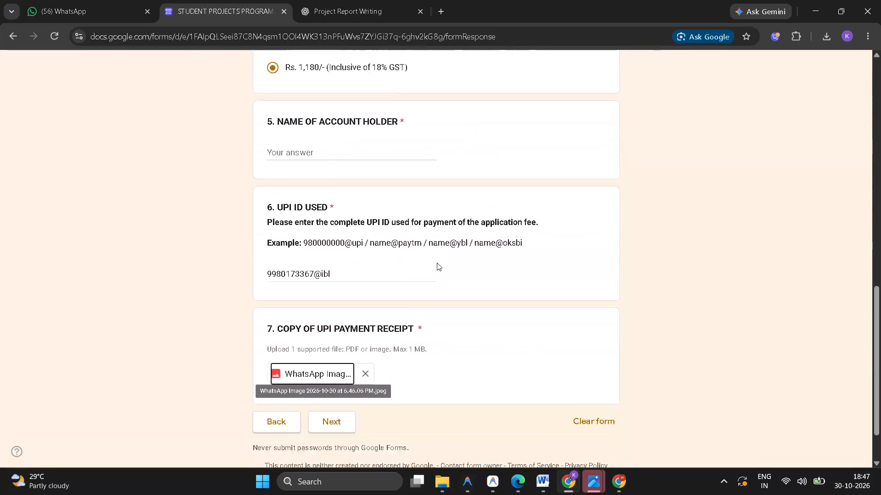
Review the section 23 answers from the transaction reference number through to the UPI payment receipt copy for missing entries.
scroll(437, 263, "down", 1)
scroll(437, 263, "up", 2)
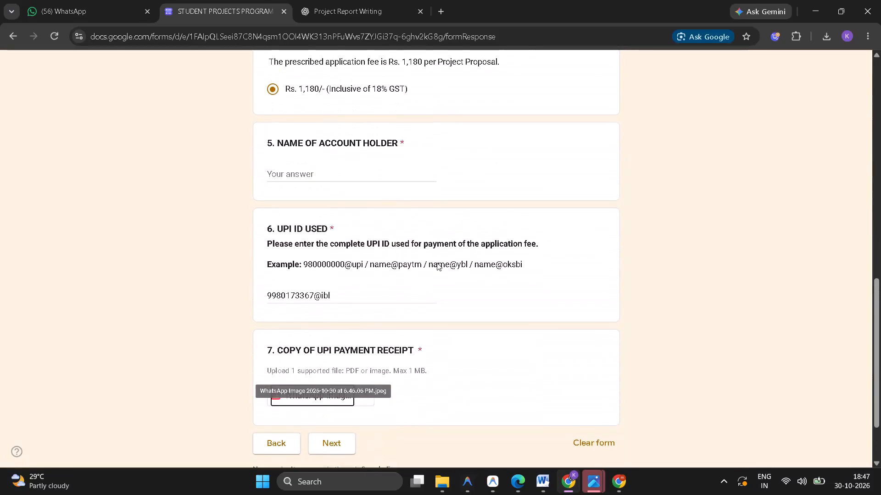
scroll(437, 263, "up", 4)
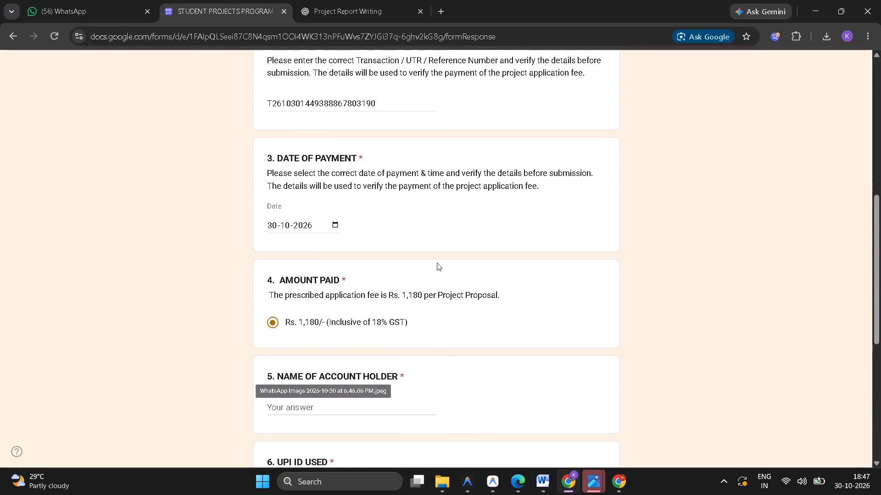
scroll(437, 263, "down", 1)
scroll(437, 263, "up", 3)
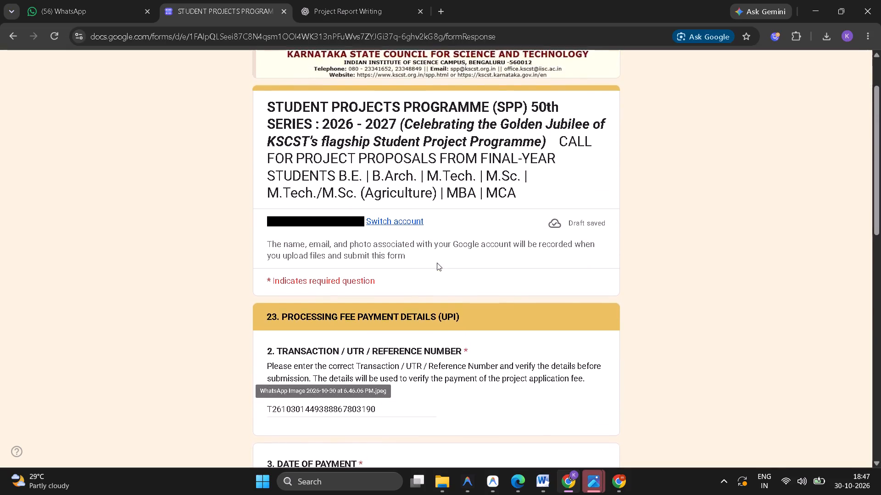
scroll(437, 263, "down", 2)
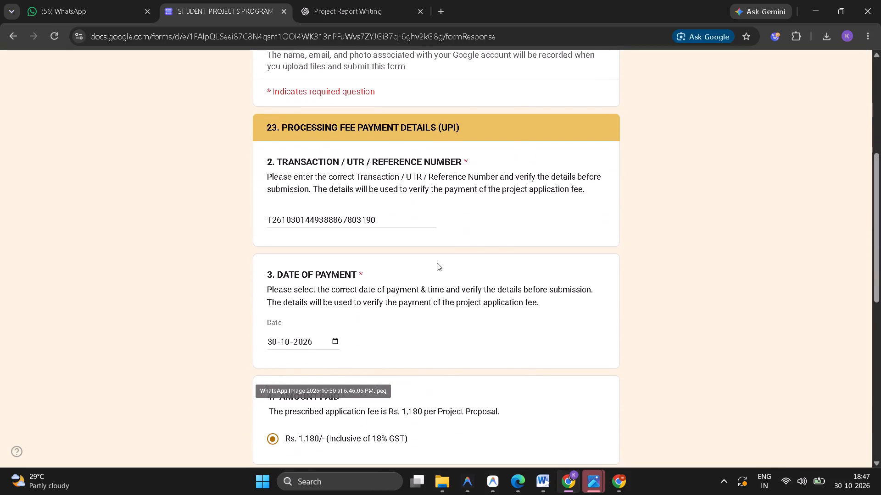
scroll(437, 263, "down", 2)
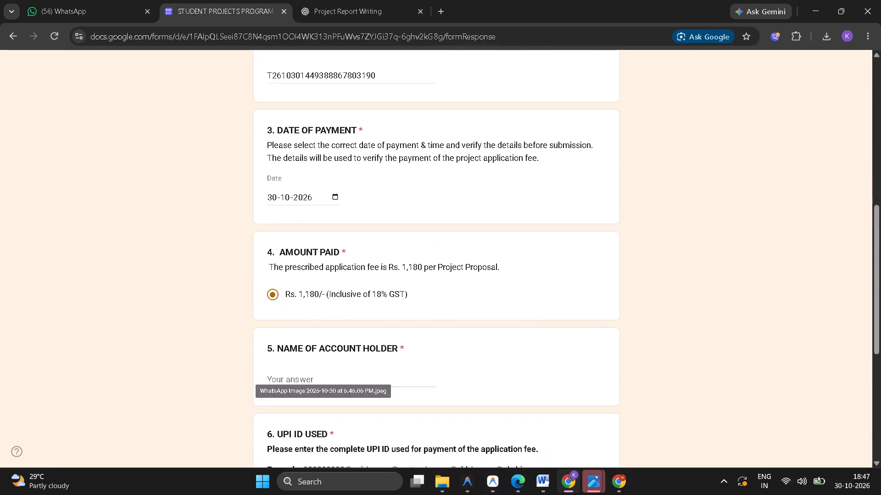
scroll(437, 263, "down", 1)
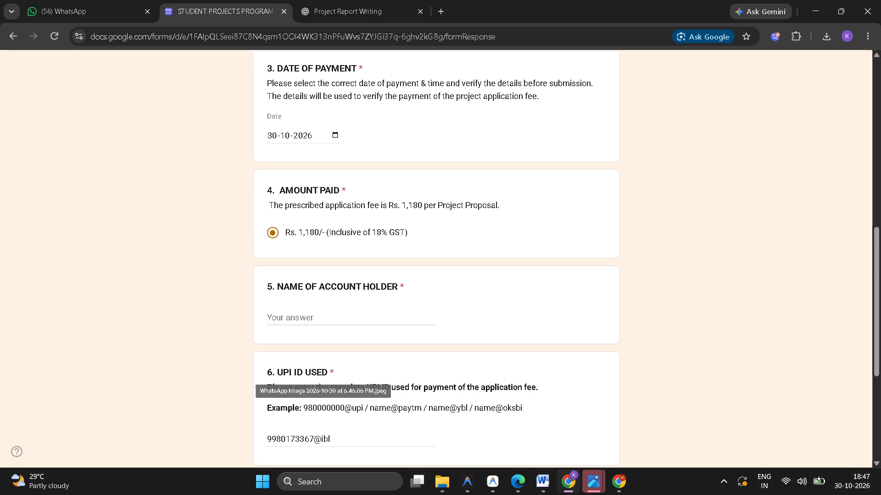
left_click_drag(368, 290, 384, 290)
left_click(384, 290)
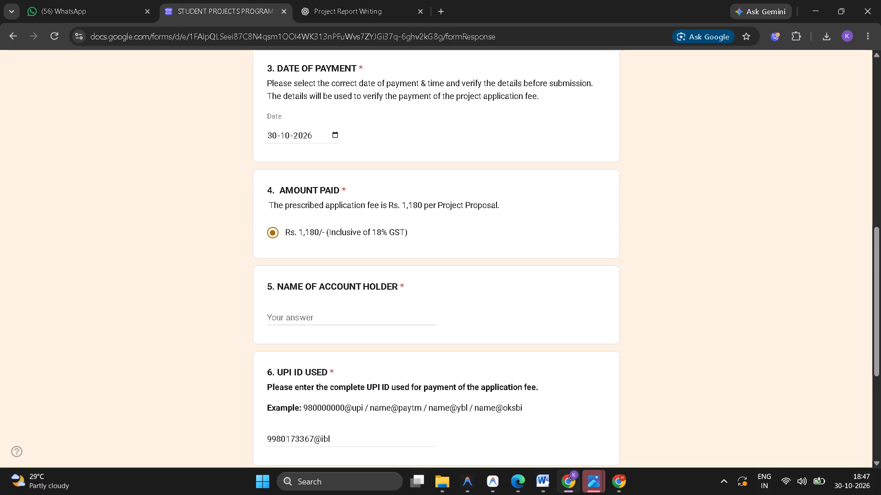
left_click_drag(364, 286, 379, 286)
left_click(379, 286)
scroll(342, 282, "down", 1)
scroll(323, 228, "up", 1)
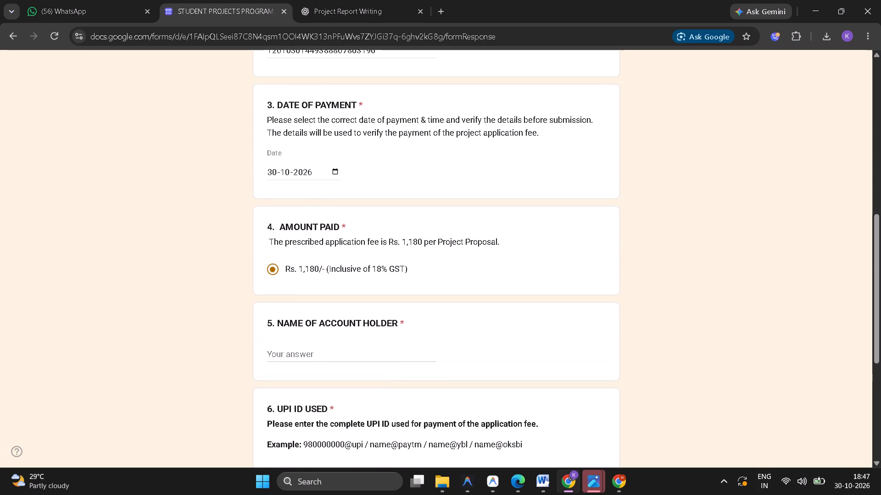
scroll(314, 274, "up", 1)
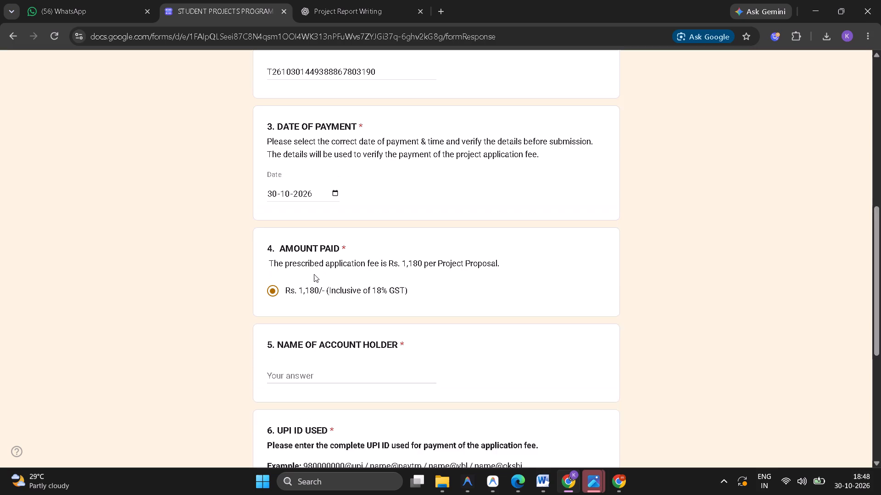
scroll(314, 274, "up", 2)
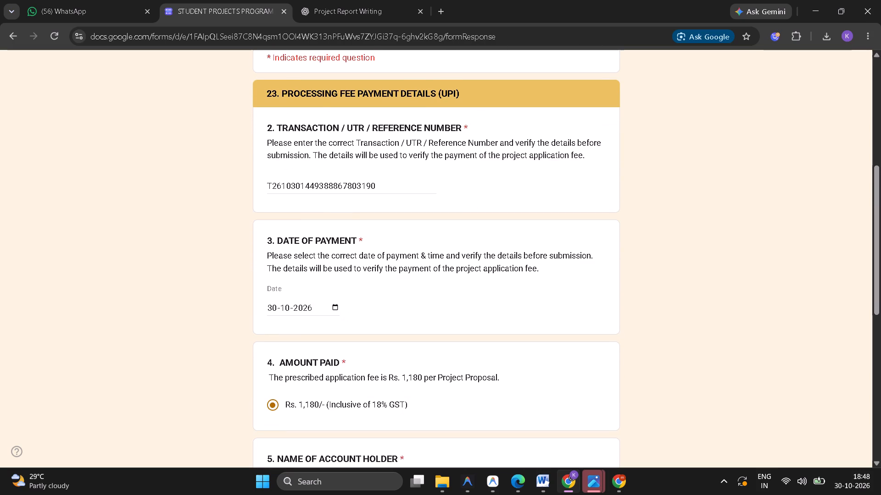
scroll(304, 272, "down", 3)
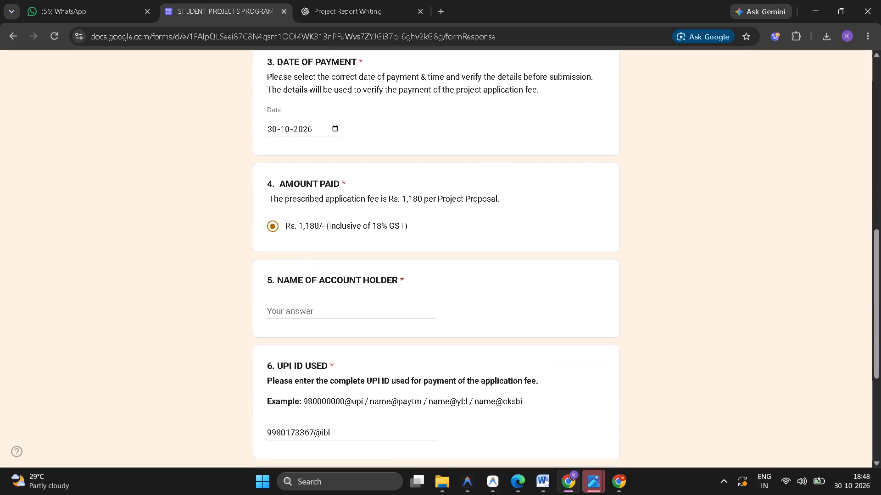
scroll(351, 374, "down", 1)
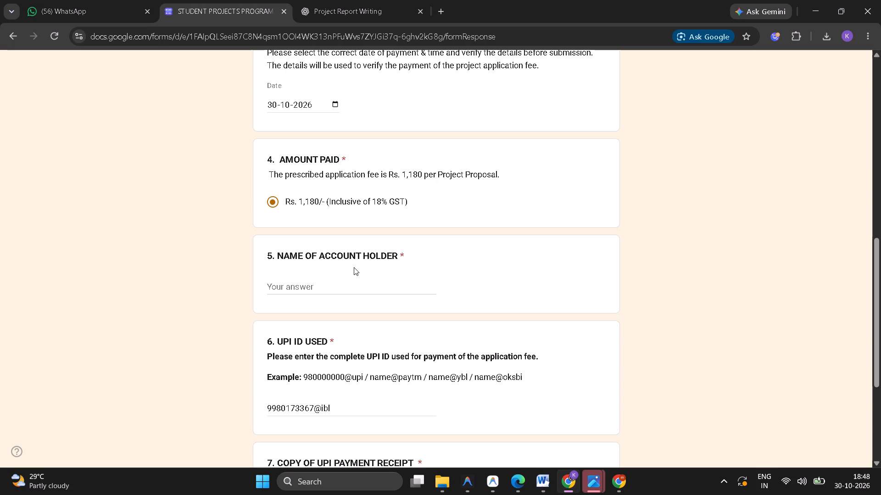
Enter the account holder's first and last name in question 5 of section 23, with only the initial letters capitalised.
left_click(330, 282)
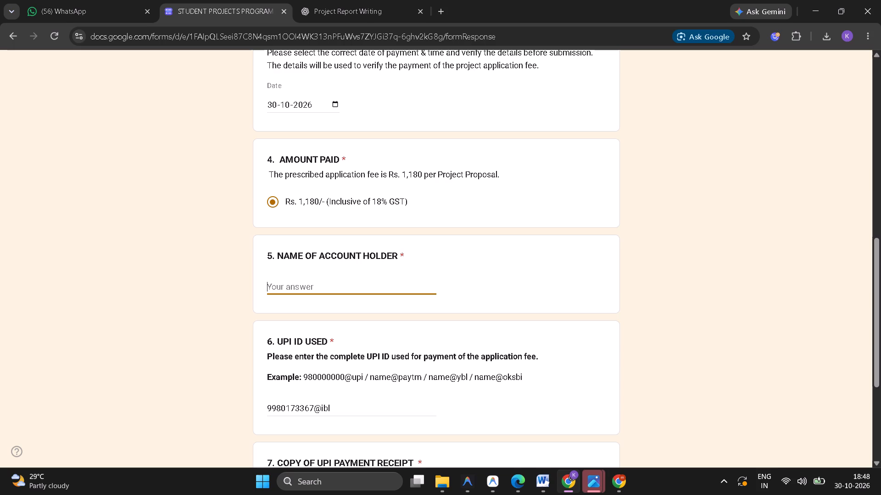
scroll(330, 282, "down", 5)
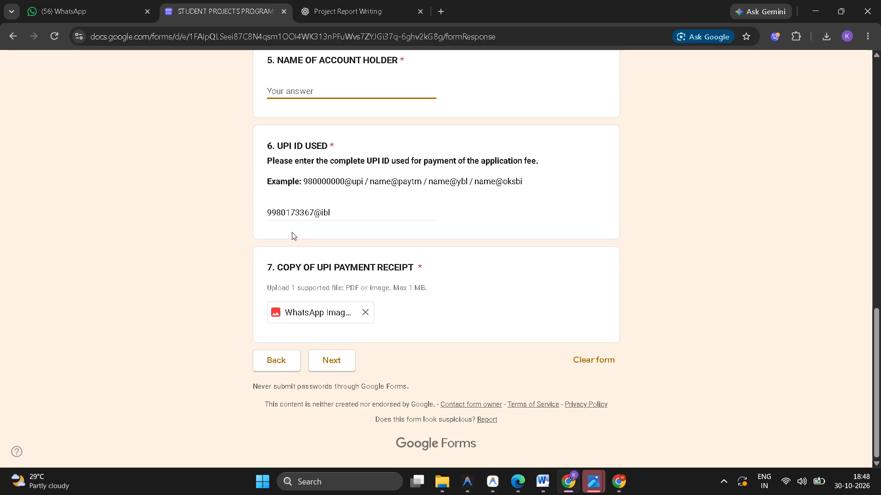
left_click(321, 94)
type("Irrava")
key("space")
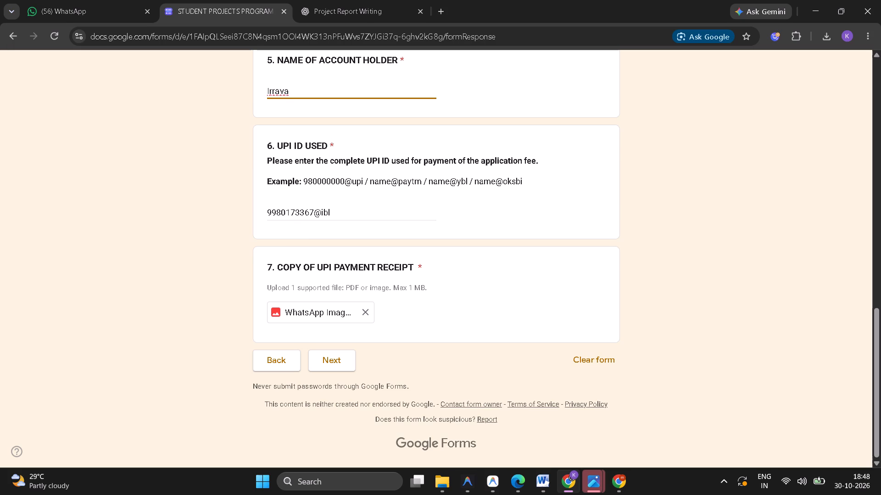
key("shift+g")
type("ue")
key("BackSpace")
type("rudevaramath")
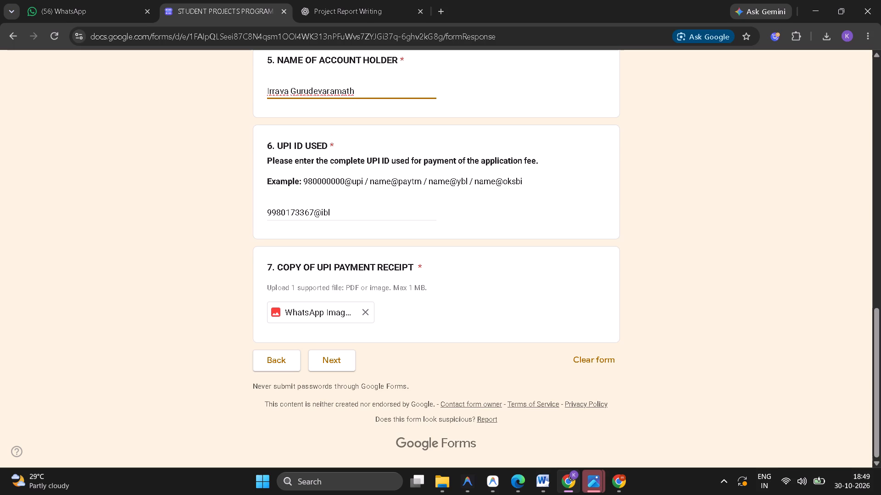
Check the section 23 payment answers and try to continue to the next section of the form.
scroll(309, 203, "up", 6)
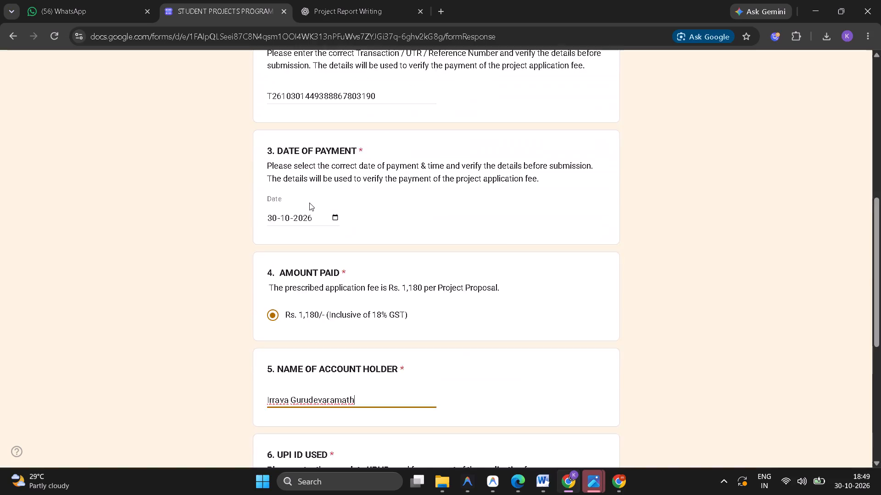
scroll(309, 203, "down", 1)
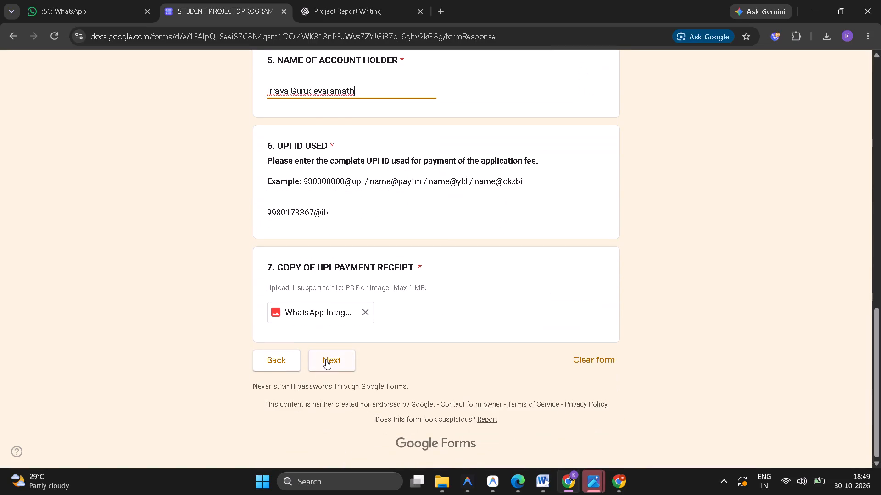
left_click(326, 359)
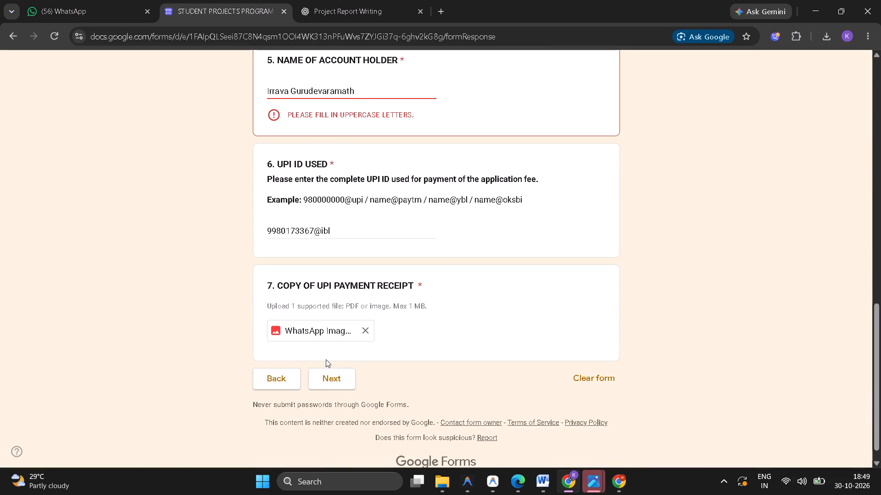
Replace the account holder's name in question 5 with the same full name in all uppercase letters.
left_click_drag(362, 91, 229, 87)
key("BackSpace")
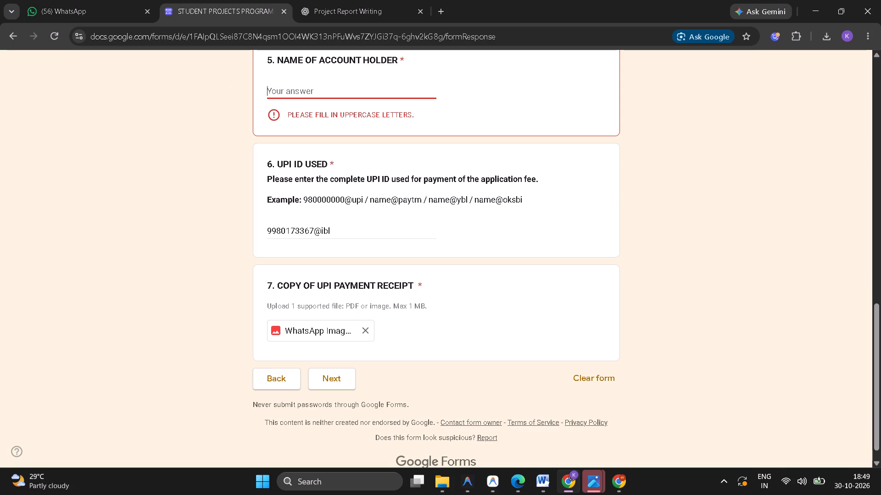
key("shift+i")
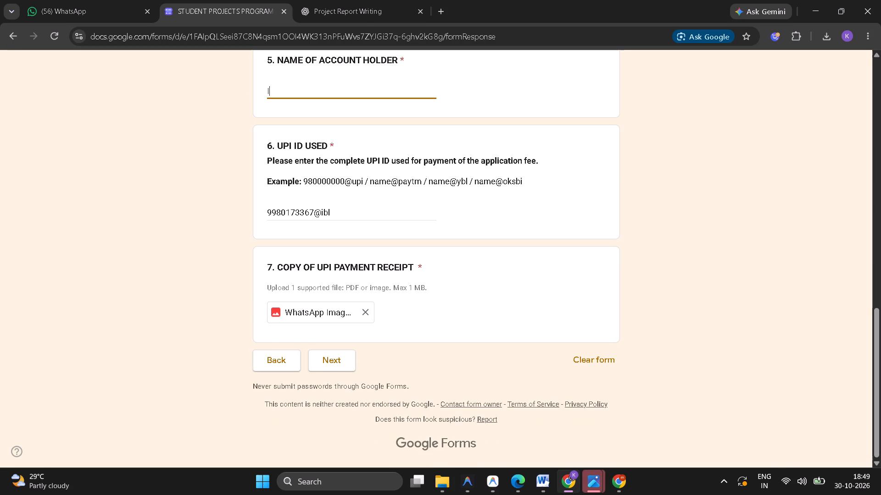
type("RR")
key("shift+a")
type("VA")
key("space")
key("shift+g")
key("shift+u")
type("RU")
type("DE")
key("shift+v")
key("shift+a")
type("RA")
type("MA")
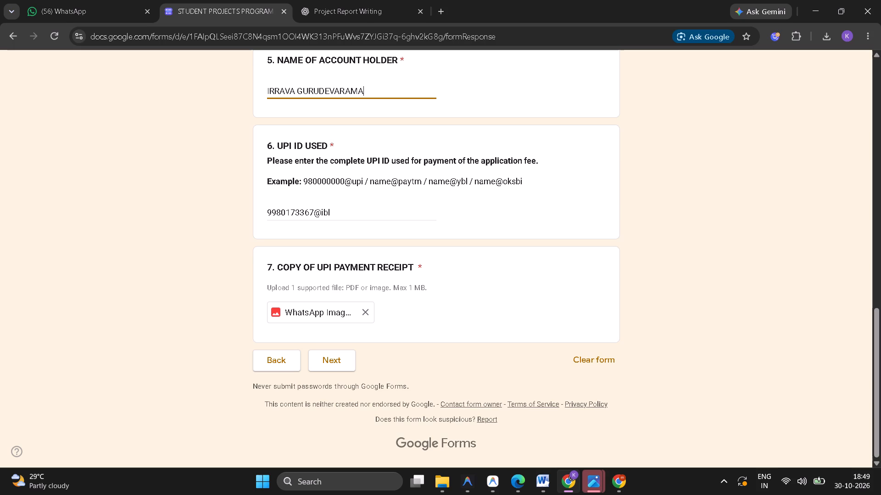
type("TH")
Continue from the UPI payment details in section 23 to the form's Mandatory Attachments section.
scroll(333, 220, "up", 5)
scroll(333, 220, "down", 1)
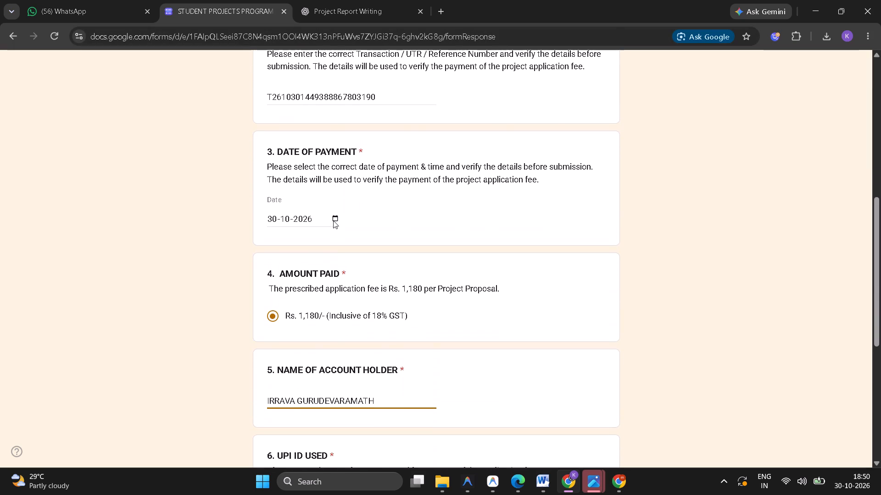
scroll(382, 327, "down", 5)
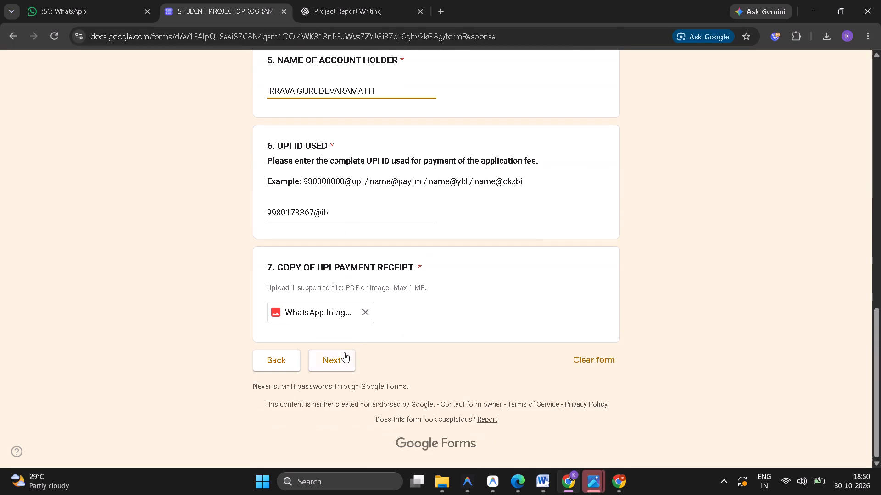
left_click(342, 353)
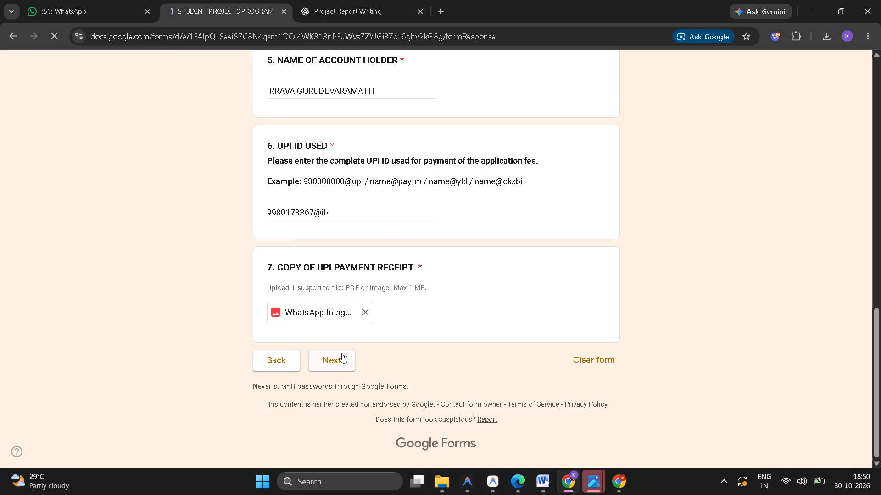
scroll(342, 353, "down", 2)
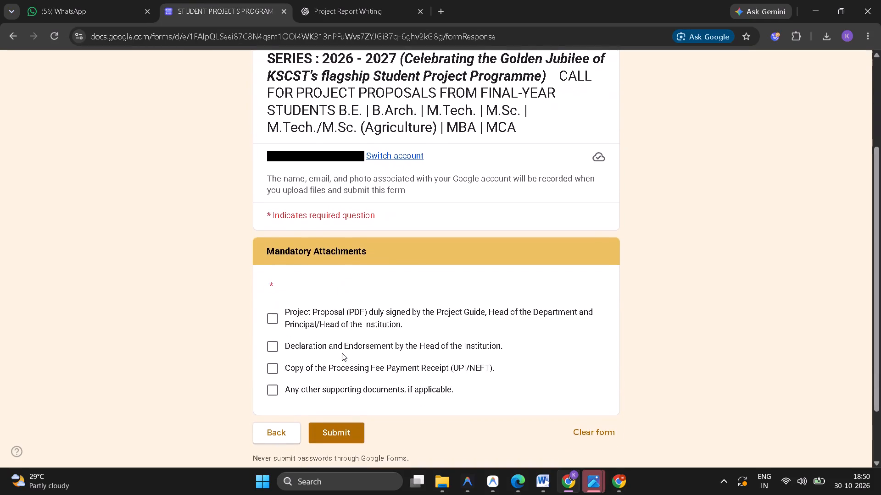
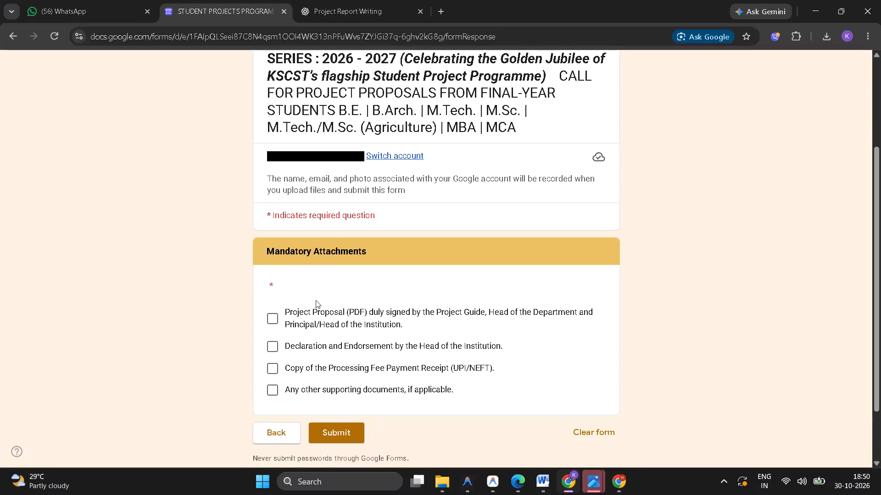
Mark the project proposal PDF, the declaration and endorsement, and the processing fee payment receipt as included under Mandatory Attachments.
scroll(316, 300, "down", 1)
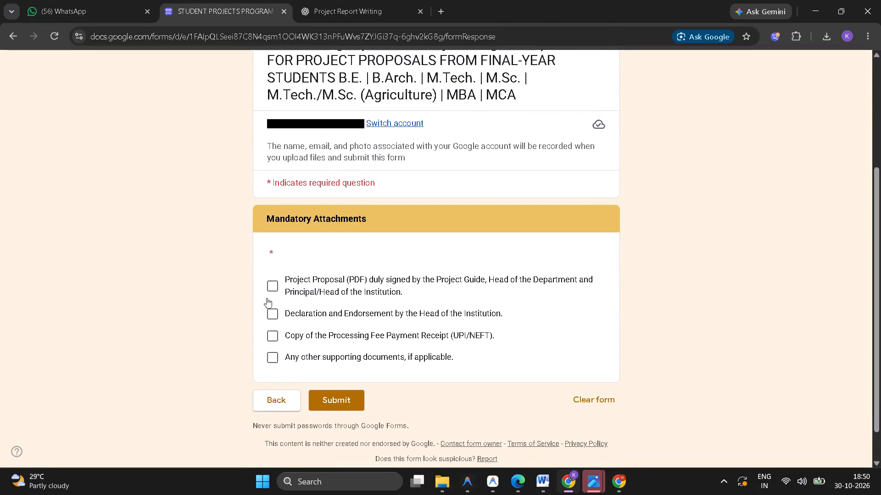
left_click(275, 292)
left_click(271, 313)
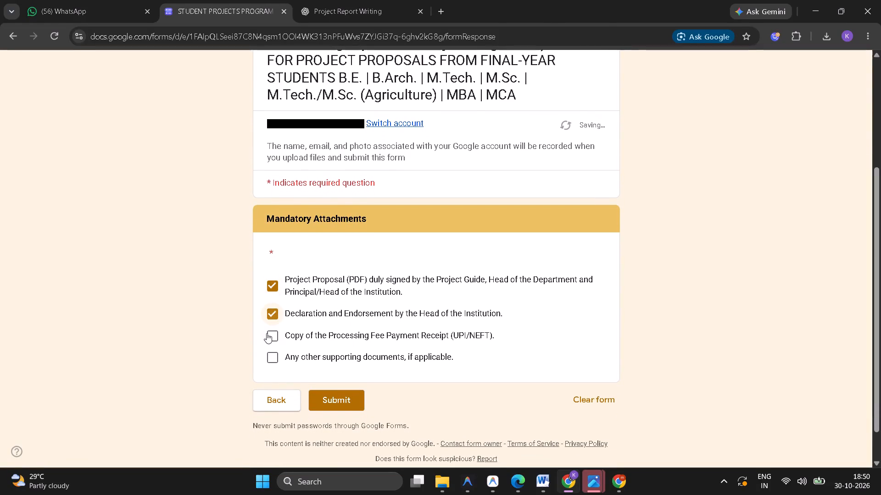
left_click(266, 334)
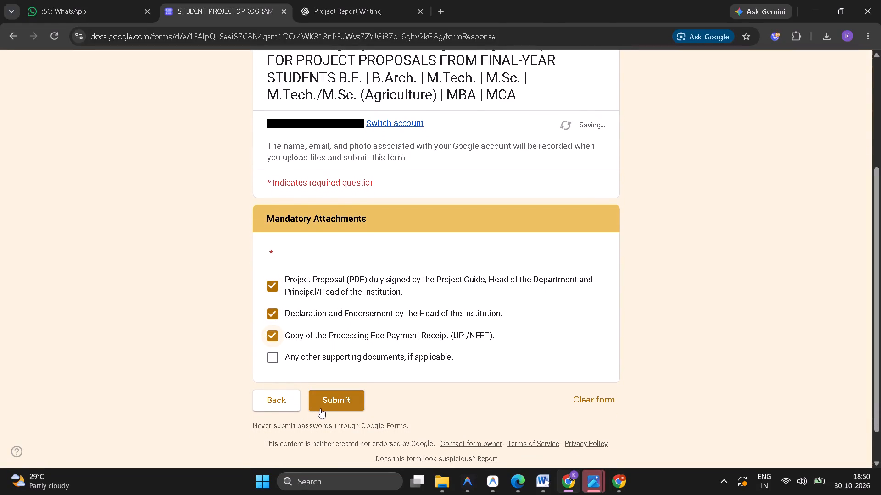
Submit the completed student project proposal form.
left_click(322, 403)
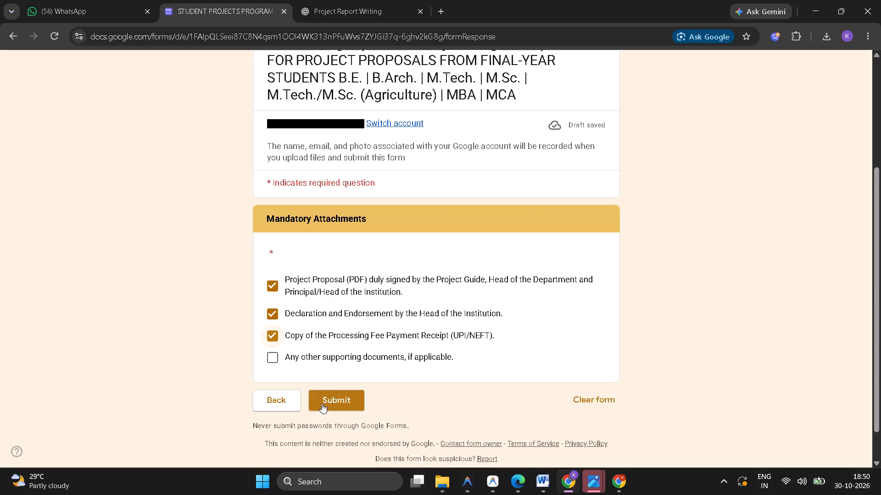
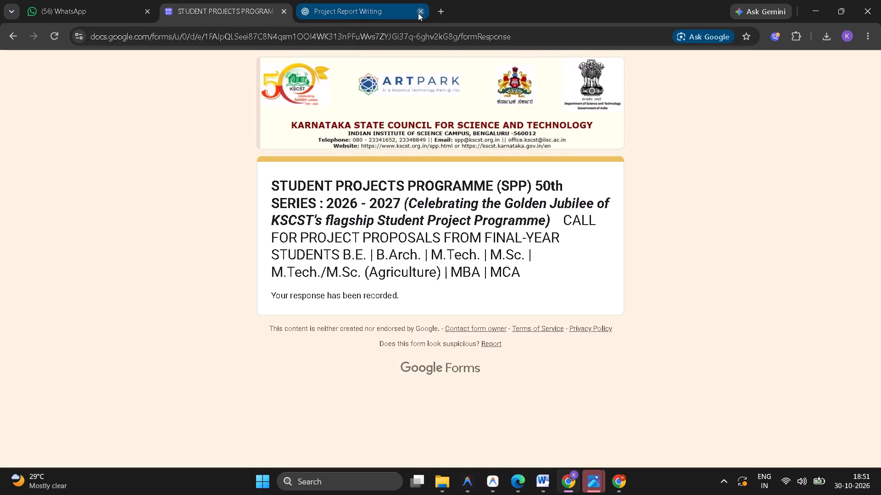
Close the Project Report Writing page in the browser.
left_click(418, 13)
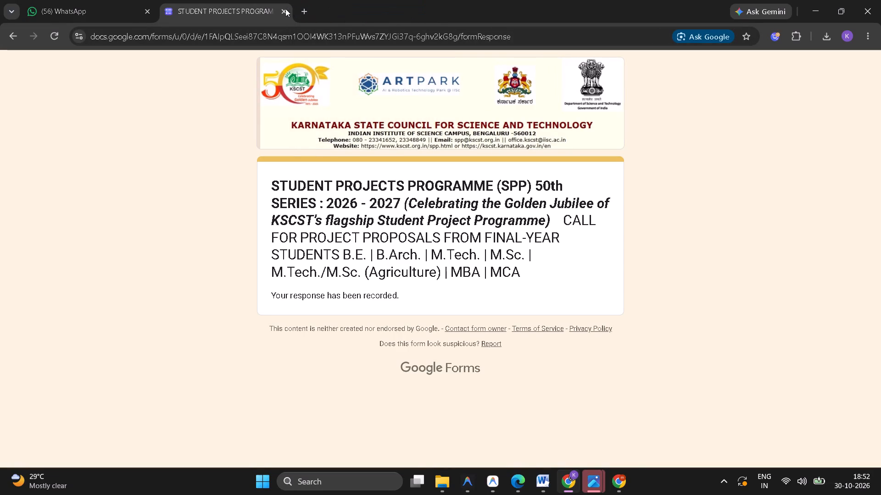